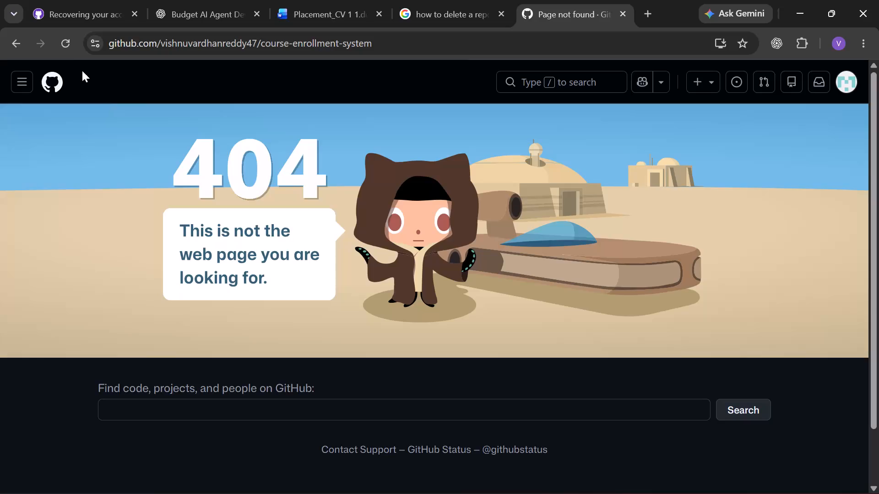
Reload the missing repository page, return to the dashboard and reopen course-enrollment-system from the top repositories.
{"action": "left_click", "coordinate": [59, 40]}
{"action": "left_click", "coordinate": [16, 36]}
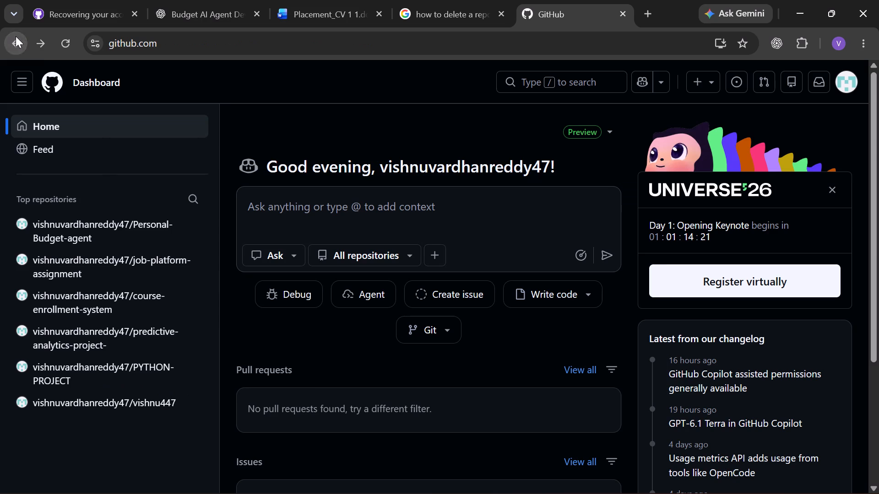
{"action": "left_click", "coordinate": [124, 295]}
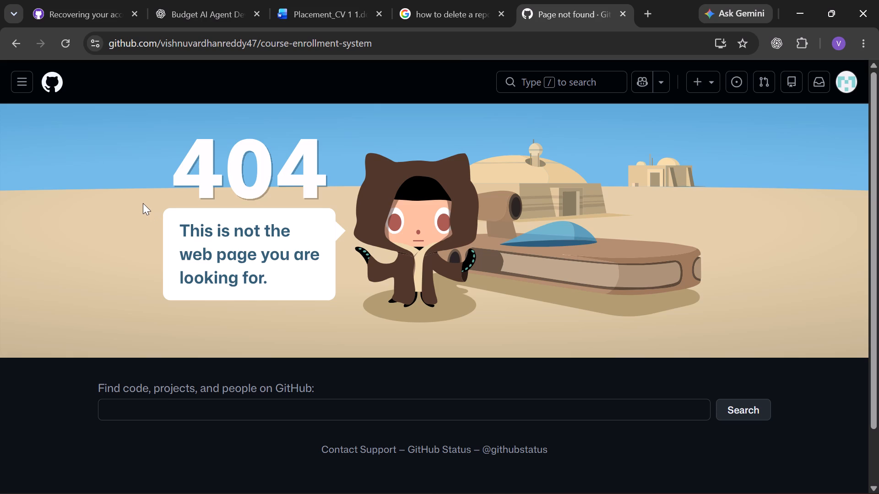
{"action": "scroll", "coordinate": [180, 290], "scroll_direction": "up", "scroll_amount": 2}
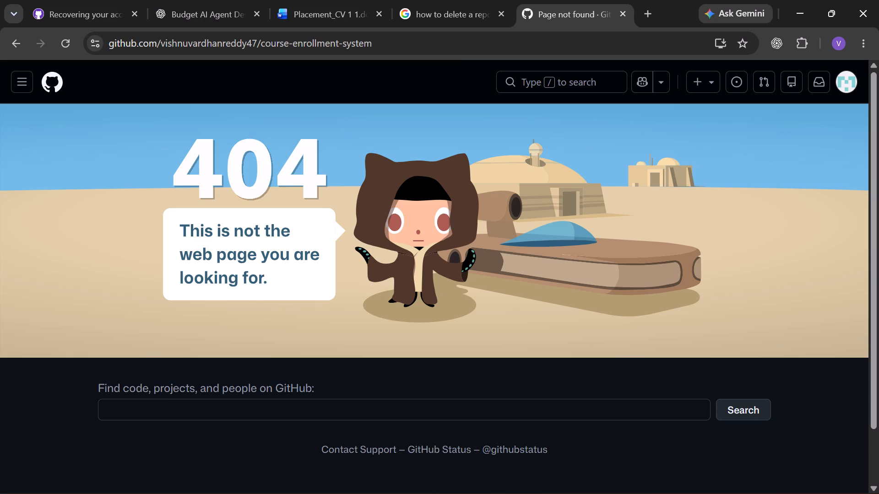
Copy the repository name course-enrollment-system from its settings in the other account's browser window and search GitHub for it in the first window.
{"action": "left_click", "coordinate": [228, 417]}
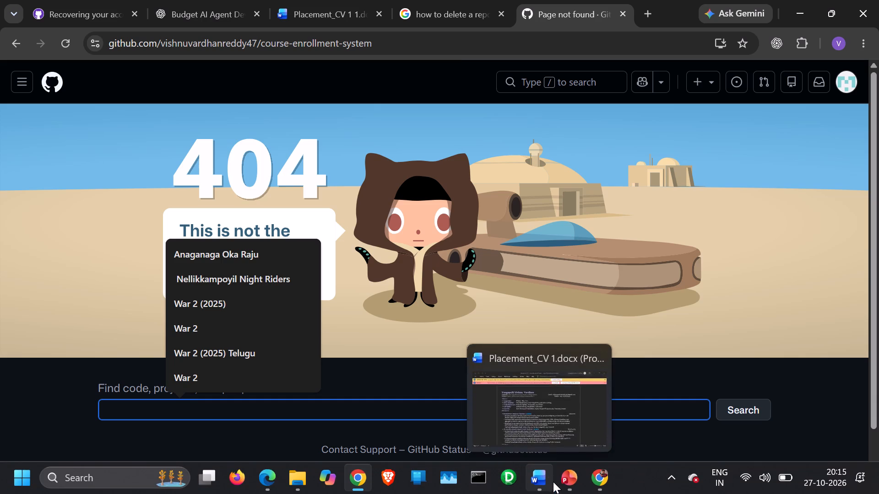
{"action": "left_click", "coordinate": [588, 479]}
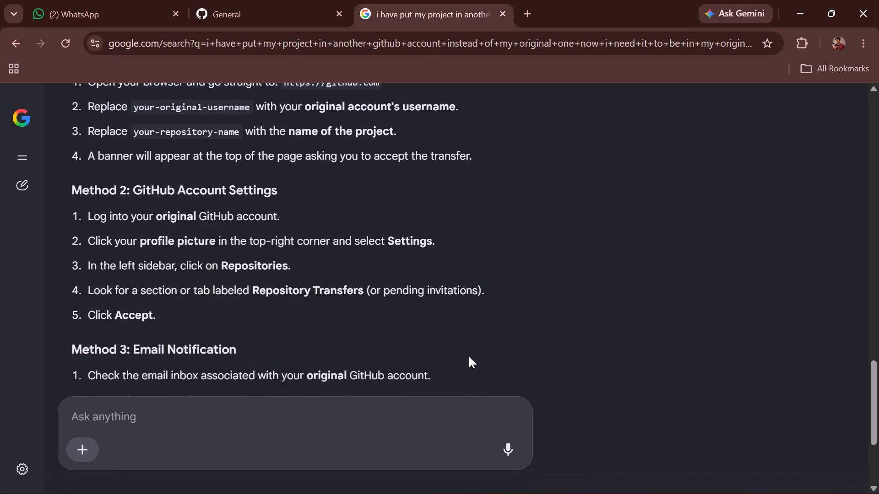
{"action": "scroll", "coordinate": [469, 356], "scroll_direction": "up", "scroll_amount": 7}
{"action": "left_click", "coordinate": [253, 0]}
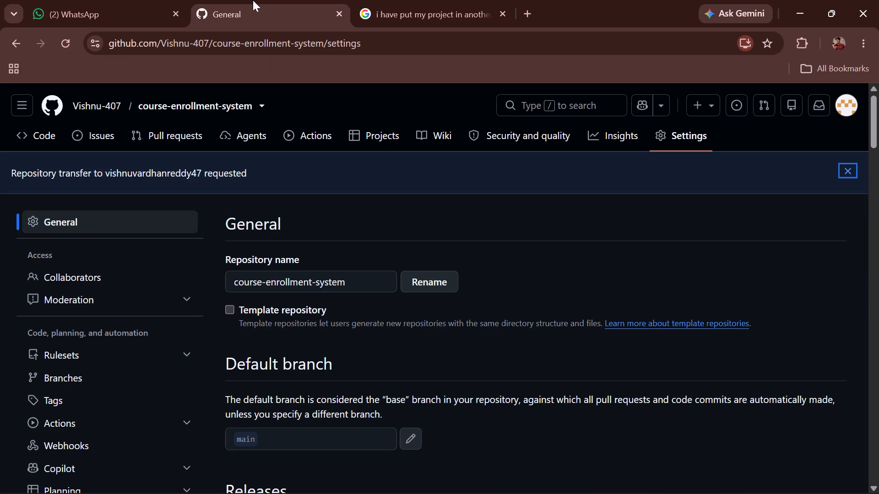
{"action": "scroll", "coordinate": [279, 279], "scroll_direction": "up", "scroll_amount": 2}
{"action": "left_click_drag", "start_coordinate": [234, 281], "coordinate": [347, 279]}
{"action": "key", "text": "ctrl+c"}
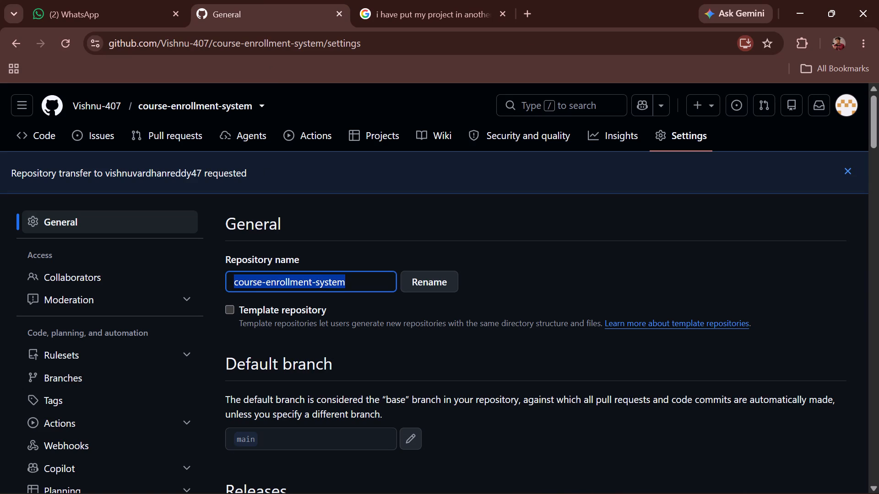
{"action": "key", "text": "alt+Tab"}
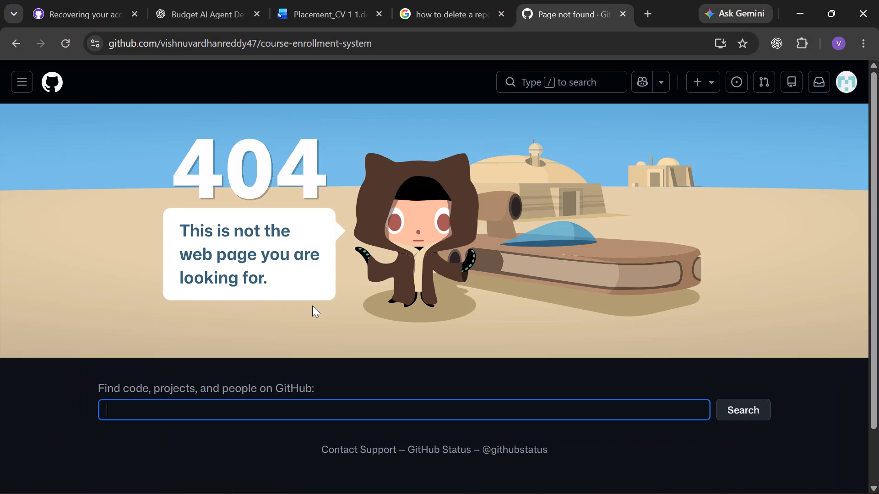
{"action": "key", "text": "ctrl+v"}
{"action": "left_click", "coordinate": [743, 405]}
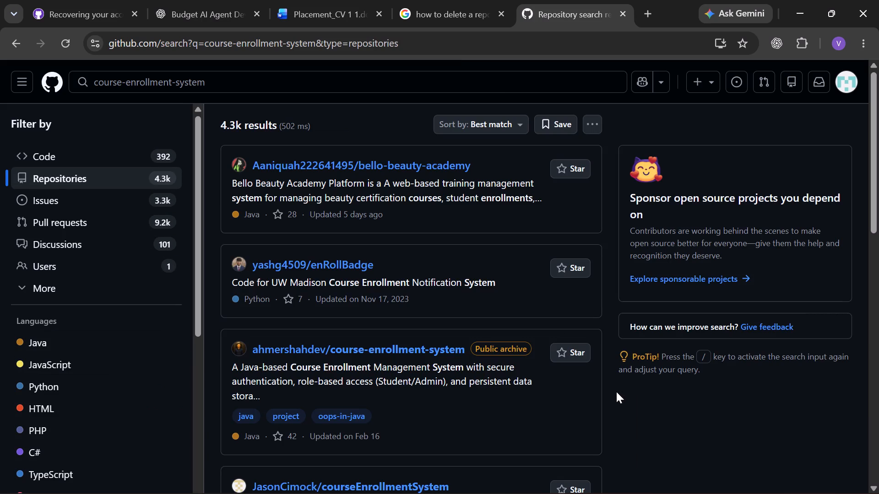
Go back from the search results to the GitHub dashboard.
{"action": "scroll", "coordinate": [619, 408], "scroll_direction": "up", "scroll_amount": 5}
{"action": "scroll", "coordinate": [44, 299], "scroll_direction": "right", "scroll_amount": 17}
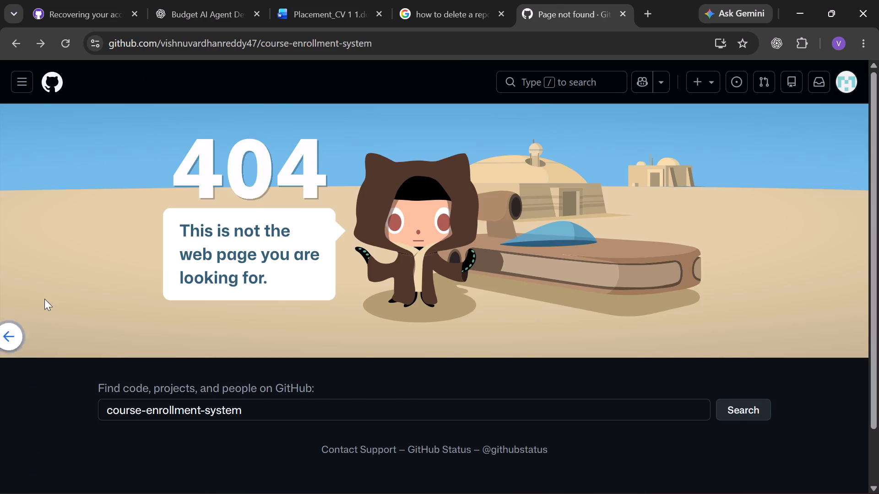
{"action": "scroll", "coordinate": [44, 299], "scroll_direction": "right", "scroll_amount": 2}
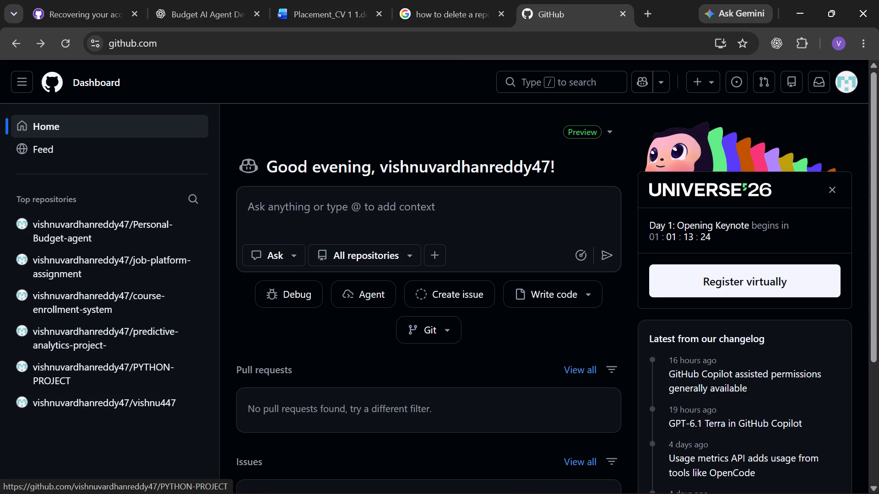
Switch to the other account's browser window and go back to the course-enrollment-system transfer page.
{"action": "left_click", "coordinate": [596, 480]}
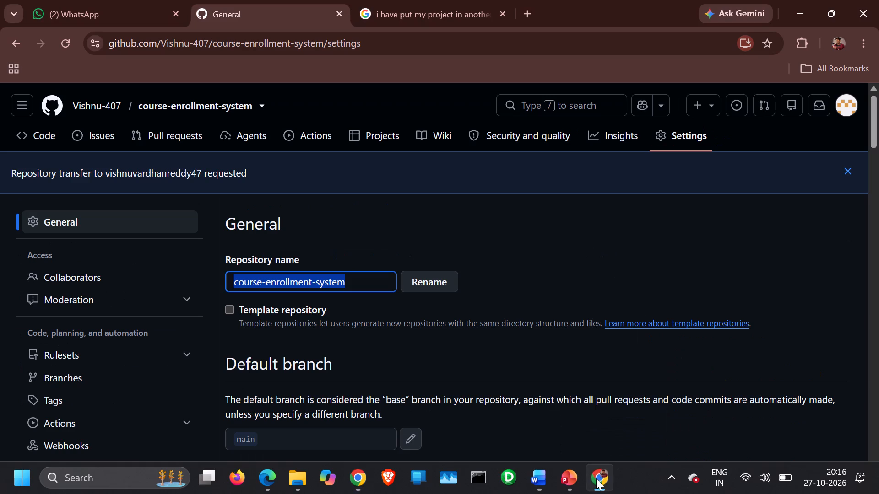
{"action": "scroll", "coordinate": [379, 335], "scroll_direction": "up", "scroll_amount": 3}
{"action": "scroll", "coordinate": [379, 335], "scroll_direction": "right", "scroll_amount": 7}
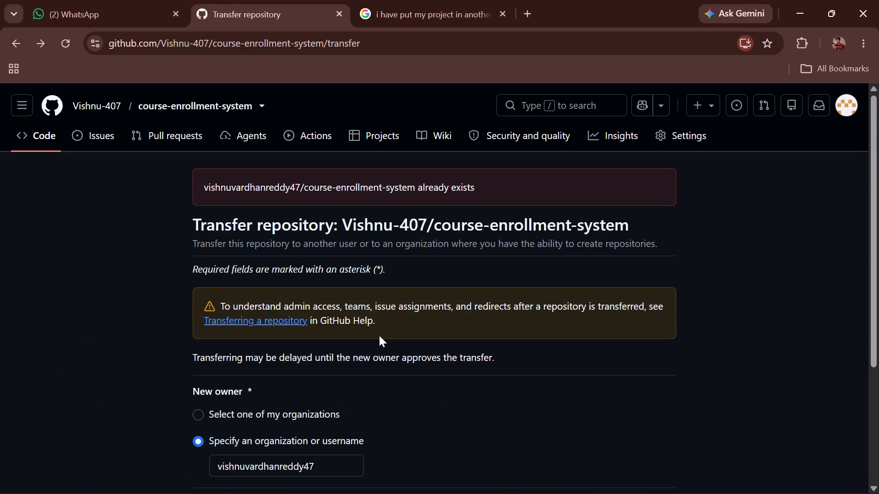
{"action": "scroll", "coordinate": [304, 359], "scroll_direction": "up", "scroll_amount": 5}
Open the course-enrollment-system repository from the account's own repositories list.
{"action": "left_click", "coordinate": [856, 108]}
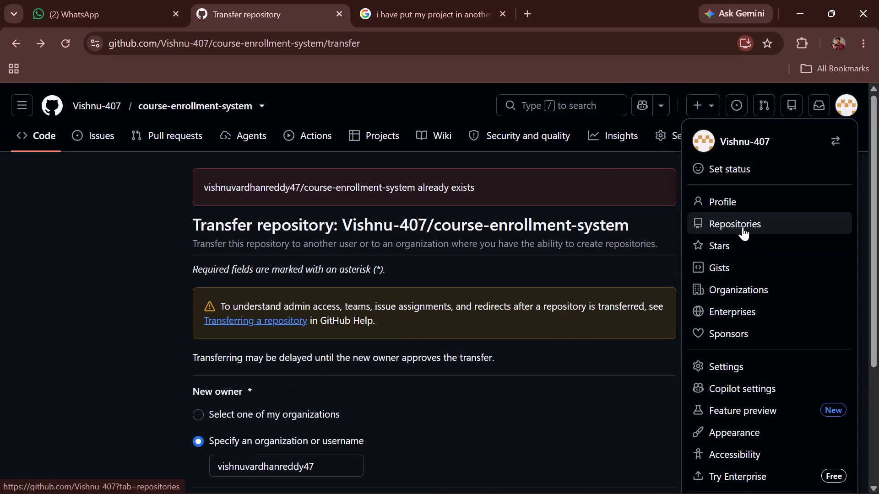
{"action": "left_click", "coordinate": [743, 227]}
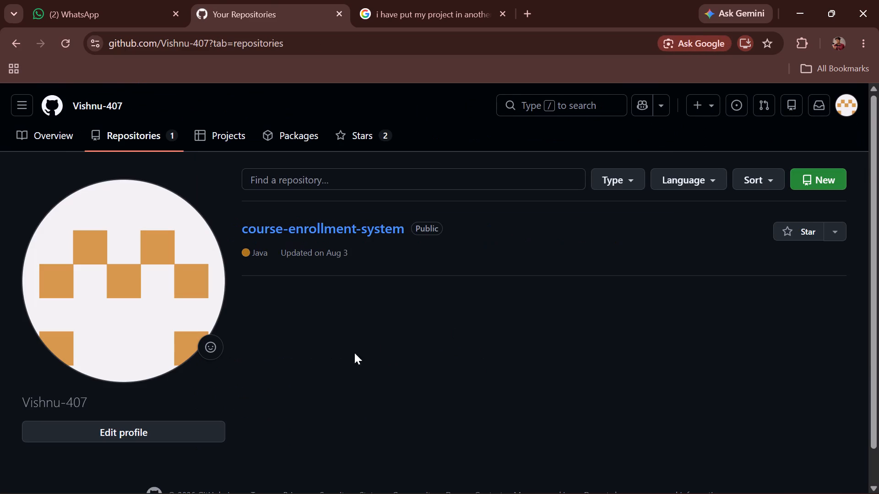
{"action": "scroll", "coordinate": [323, 375], "scroll_direction": "down", "scroll_amount": 5}
{"action": "scroll", "coordinate": [323, 375], "scroll_direction": "up", "scroll_amount": 4}
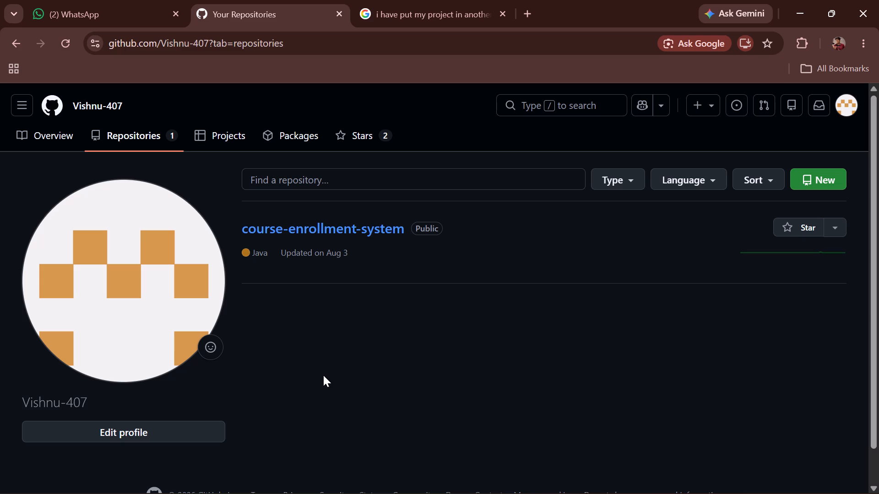
{"action": "left_click", "coordinate": [342, 228]}
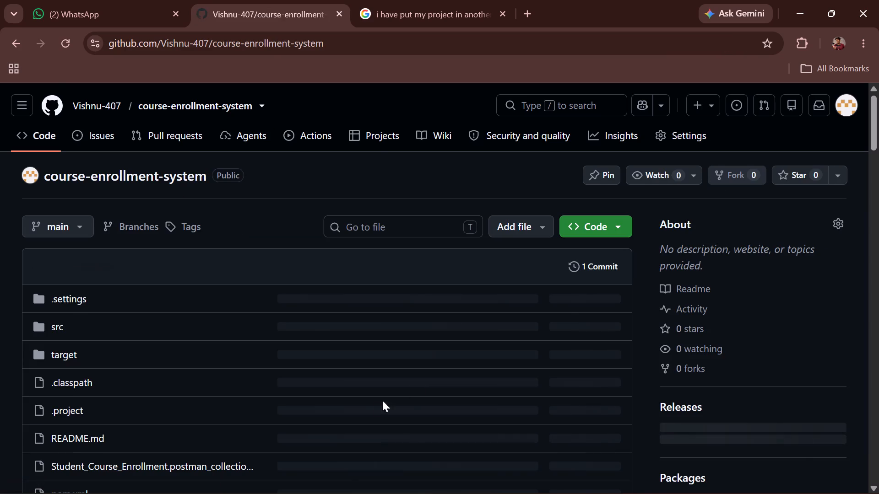
Examine the repository's files, README and main branch commit history.
{"action": "scroll", "coordinate": [373, 405], "scroll_direction": "down", "scroll_amount": 4}
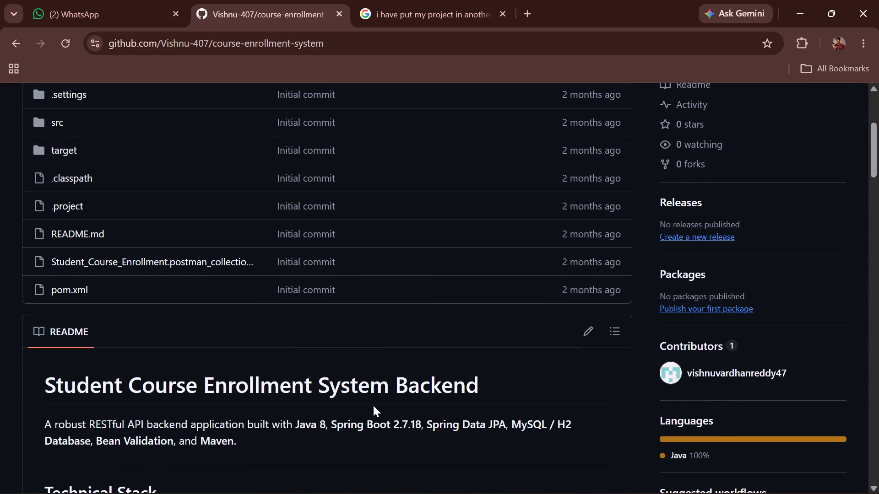
{"action": "scroll", "coordinate": [373, 405], "scroll_direction": "up", "scroll_amount": 4}
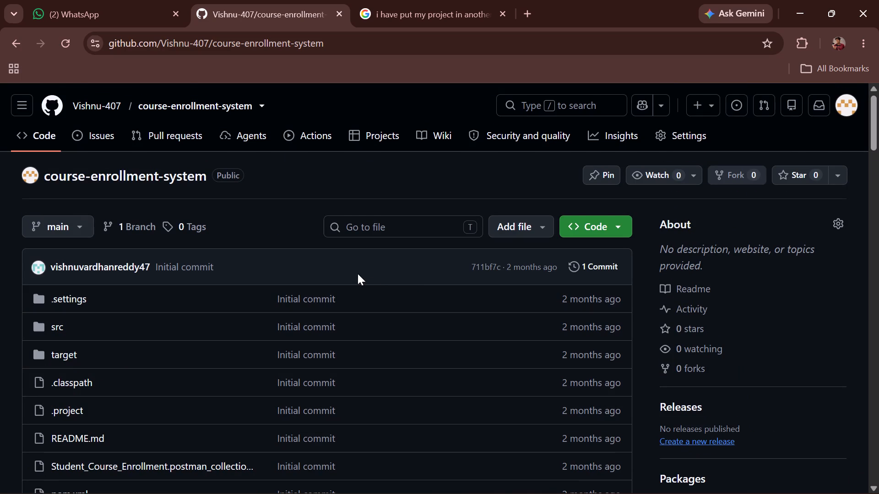
{"action": "left_click", "coordinate": [606, 265]}
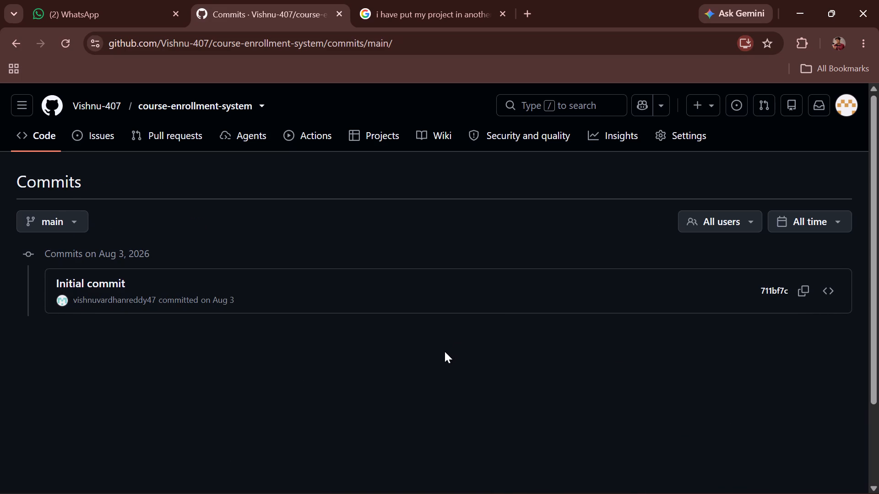
{"action": "scroll", "coordinate": [445, 351], "scroll_direction": "right", "scroll_amount": 8}
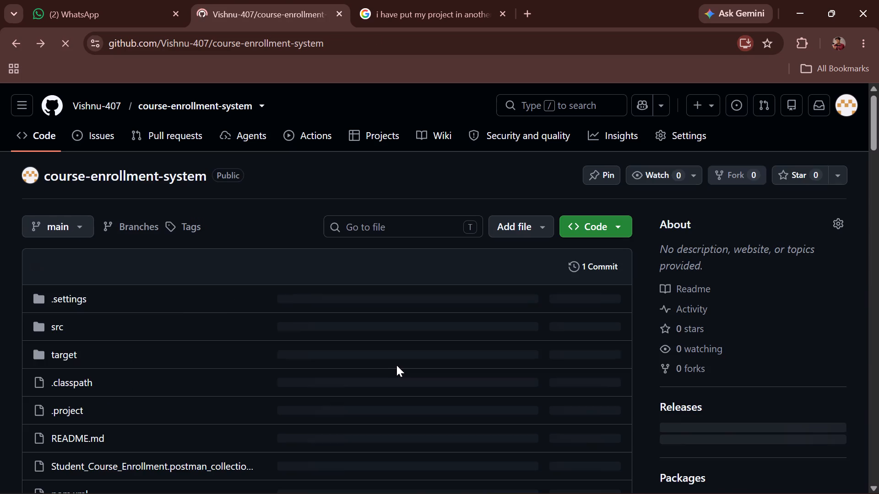
{"action": "scroll", "coordinate": [390, 366], "scroll_direction": "down", "scroll_amount": 3}
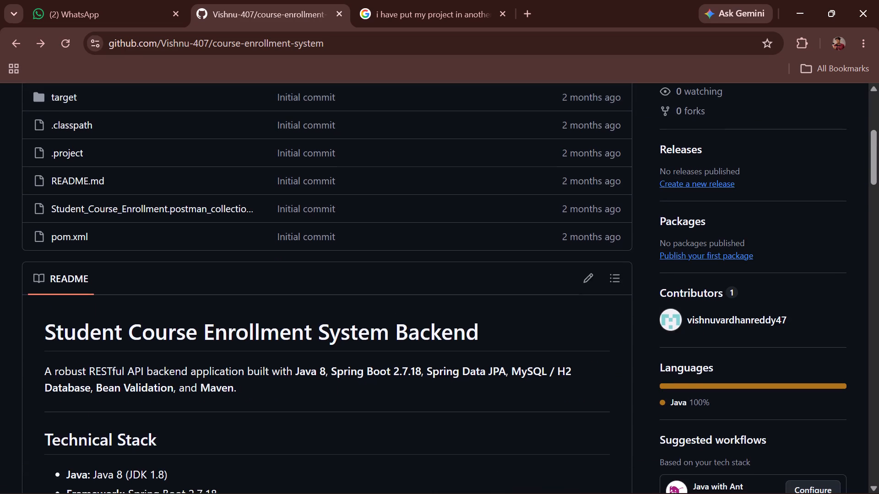
{"action": "scroll", "coordinate": [390, 366], "scroll_direction": "down", "scroll_amount": 1}
Copy the web address of the course-enrollment-system repository.
{"action": "left_click", "coordinate": [348, 43]}
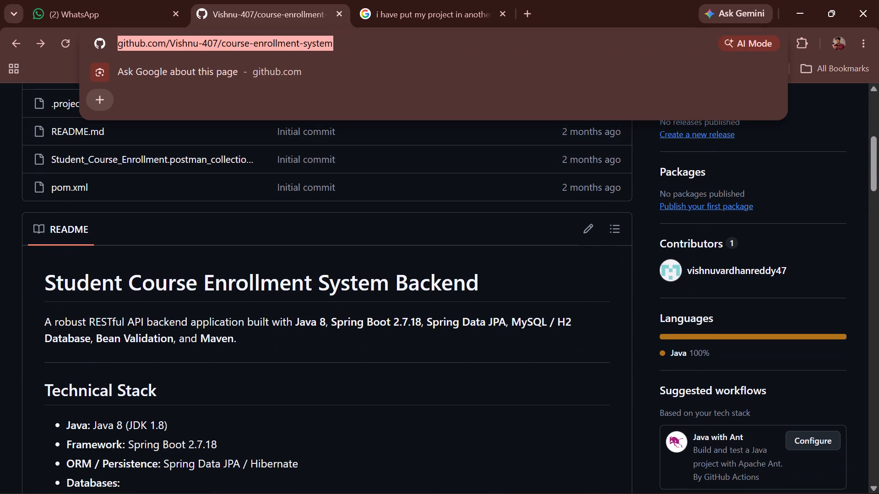
{"action": "key", "text": "ctrl+c"}
{"action": "left_click", "coordinate": [350, 336]}
Look through the repository's file list and open the .project file.
{"action": "scroll", "coordinate": [350, 336], "scroll_direction": "up", "scroll_amount": 3}
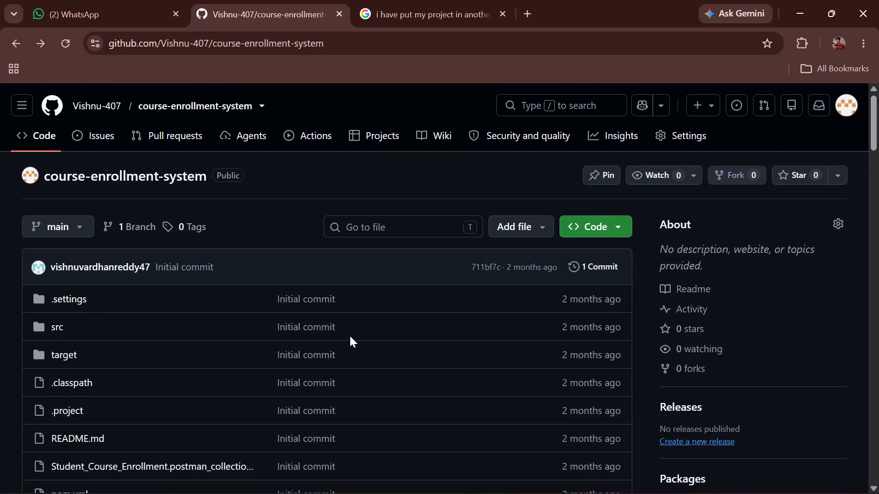
{"action": "scroll", "coordinate": [350, 336], "scroll_direction": "down", "scroll_amount": 1}
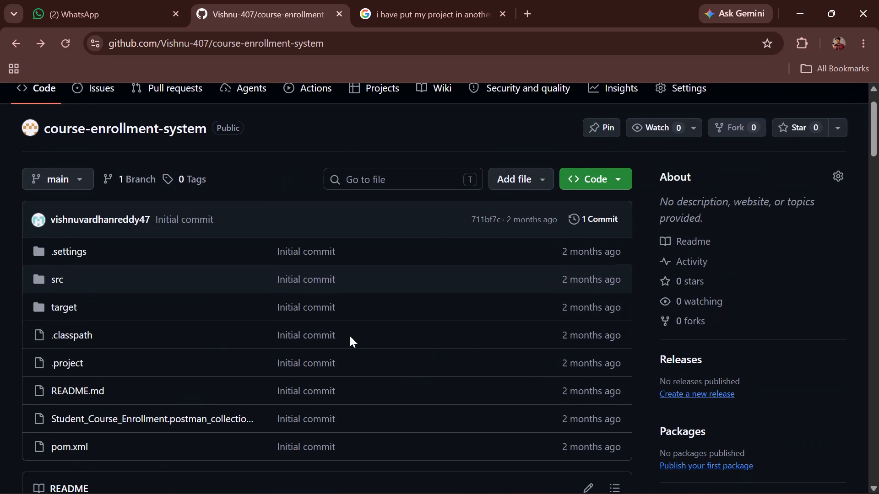
{"action": "scroll", "coordinate": [350, 336], "scroll_direction": "down", "scroll_amount": 4}
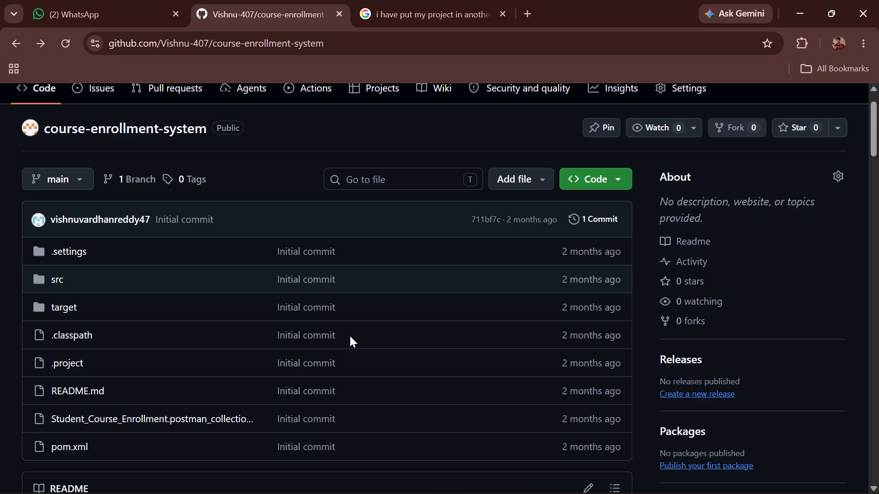
{"action": "scroll", "coordinate": [350, 336], "scroll_direction": "down", "scroll_amount": 1}
{"action": "left_click", "coordinate": [69, 360]}
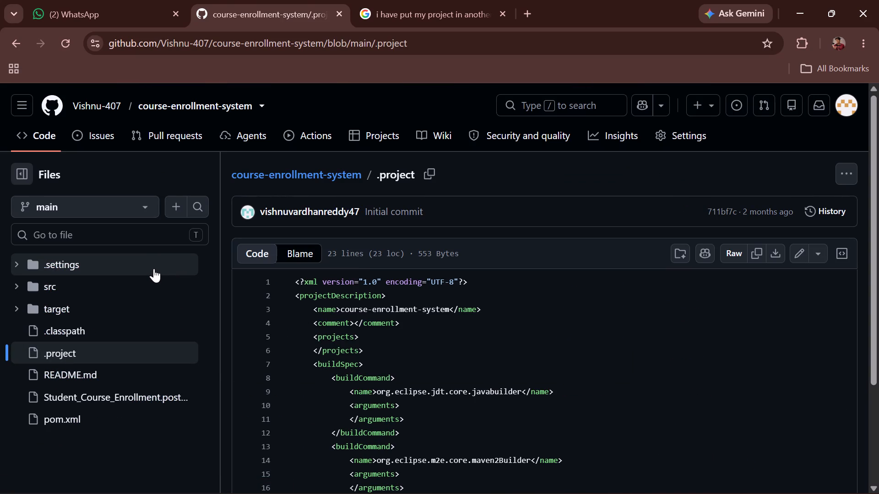
{"action": "left_click", "coordinate": [479, 383]}
{"action": "left_click", "coordinate": [105, 333]}
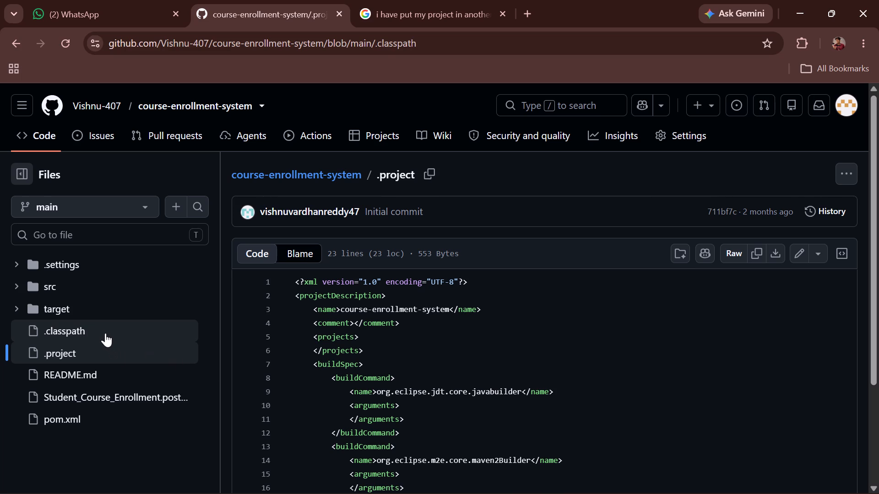
{"action": "scroll", "coordinate": [446, 394], "scroll_direction": "down", "scroll_amount": 2}
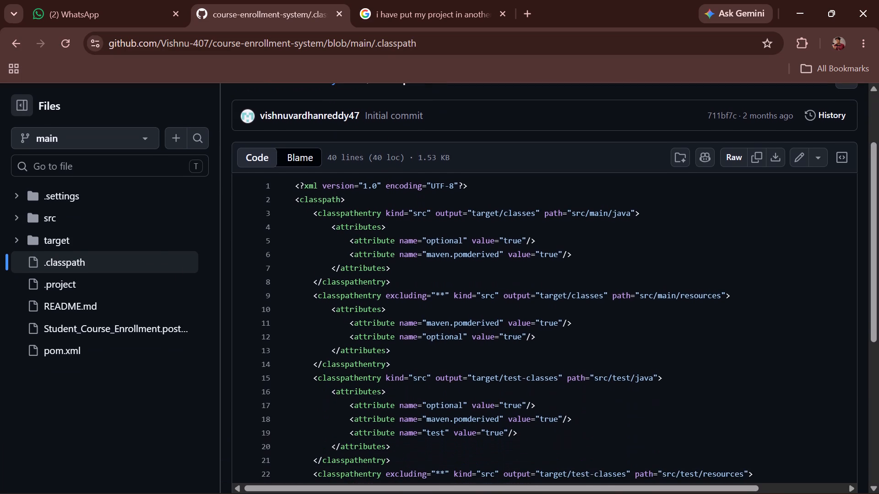
{"action": "key", "text": "ctrl+a"}
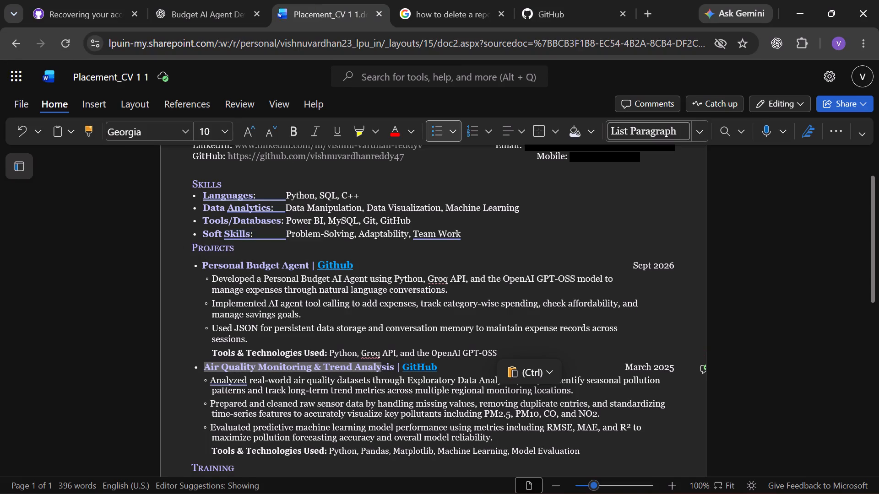
{"action": "left_click_drag", "start_coordinate": [385, 364], "coordinate": [394, 366]}
{"action": "key", "text": "BackSpace"}
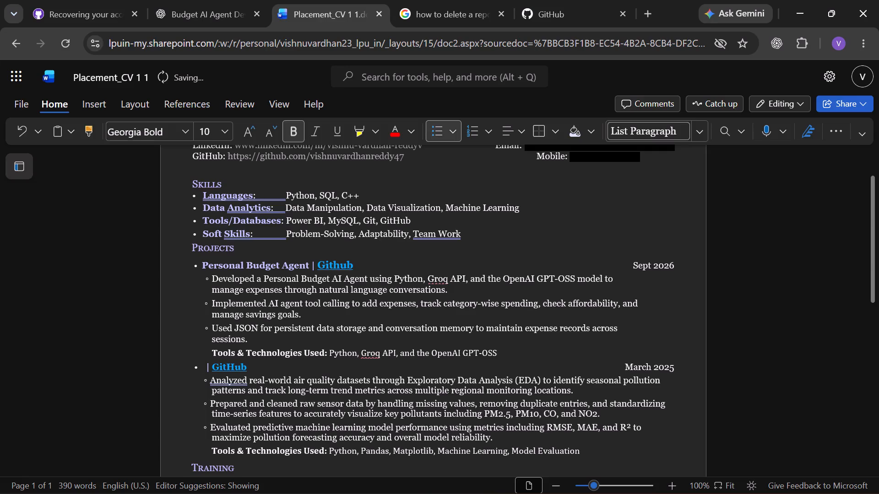
{"action": "type", "text": "Cor"}
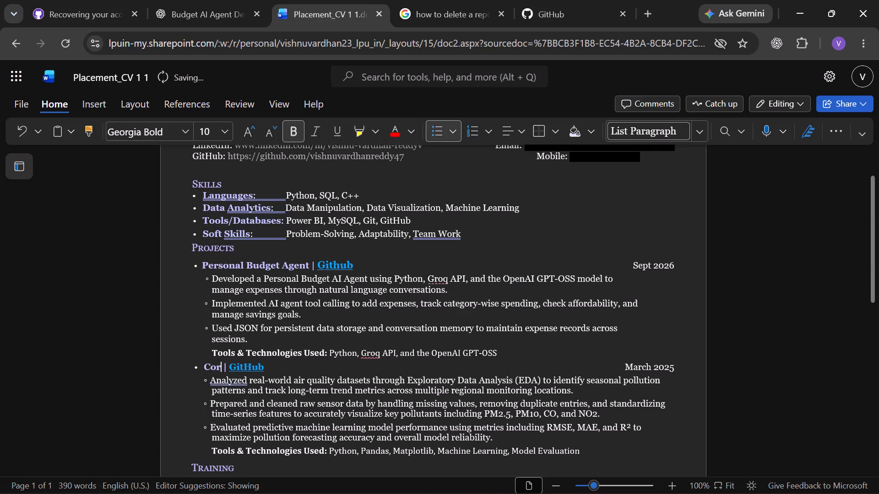
{"action": "key", "text": "BackSpace"}
{"action": "type", "text": "urse"}
{"action": "key", "text": "space"}
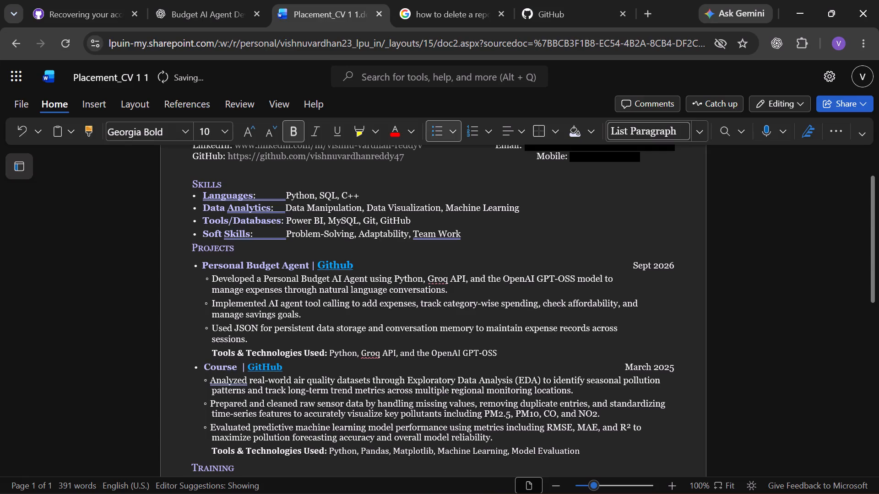
{"action": "type", "text": "En"}
{"action": "type", "text": "ro"}
{"action": "key", "text": "l"}
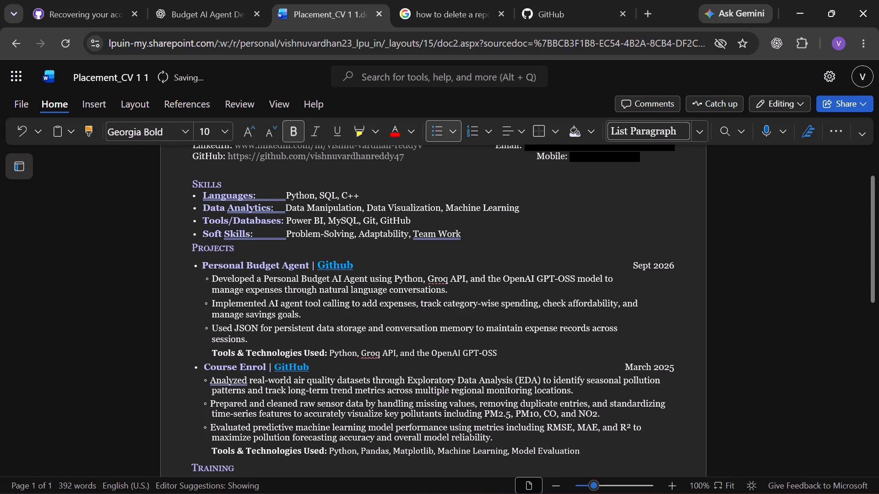
{"action": "key", "text": "alt+Tab"}
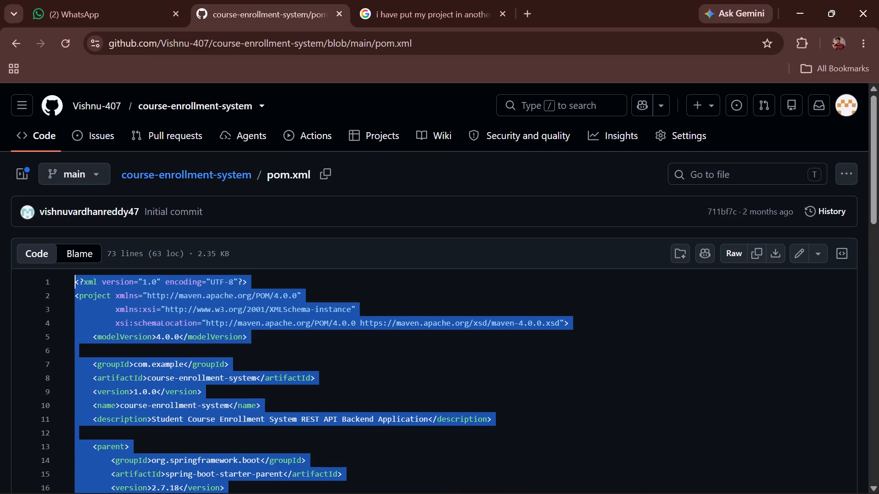
{"action": "key", "text": "alt+Tab"}
{"action": "key", "text": "l"}
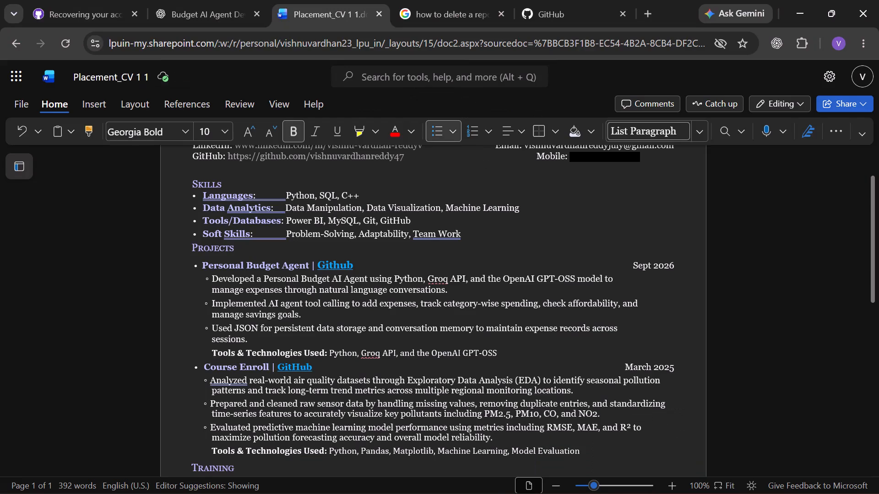
{"action": "type", "text": "ment"}
{"action": "key", "text": "space"}
{"action": "key", "text": "alt+Tab"}
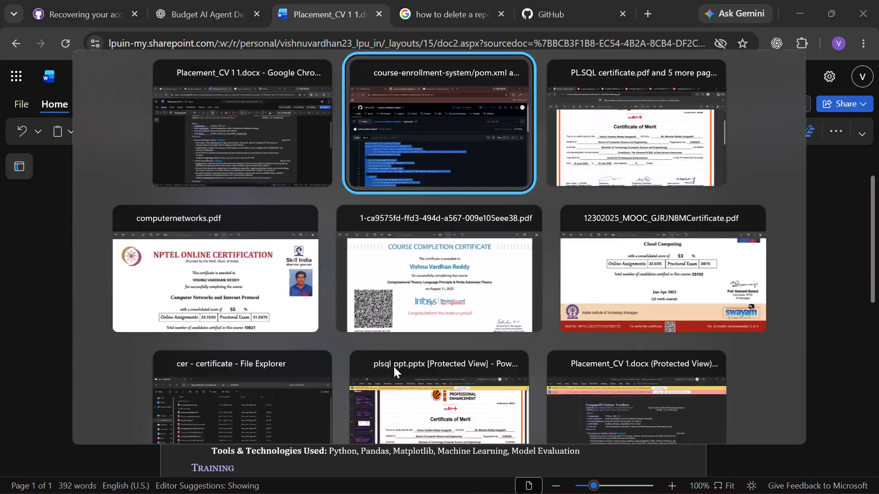
{"action": "key", "text": "alt+Tab"}
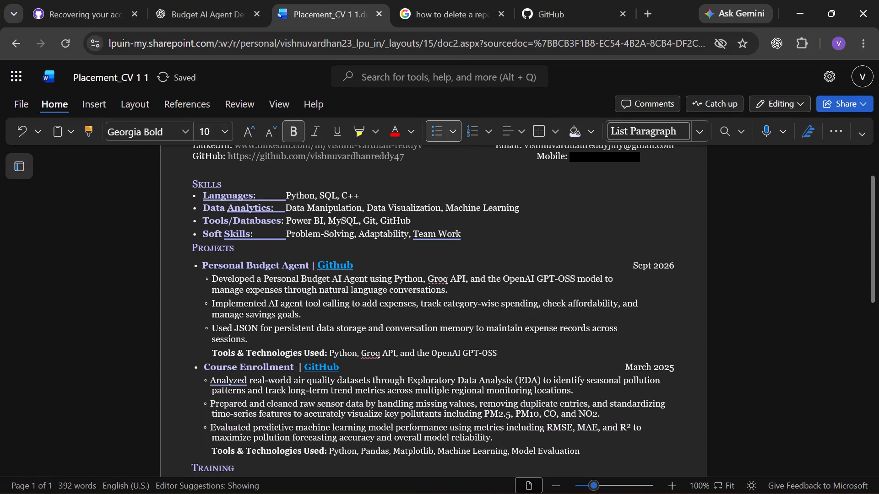
{"action": "type", "text": "System"}
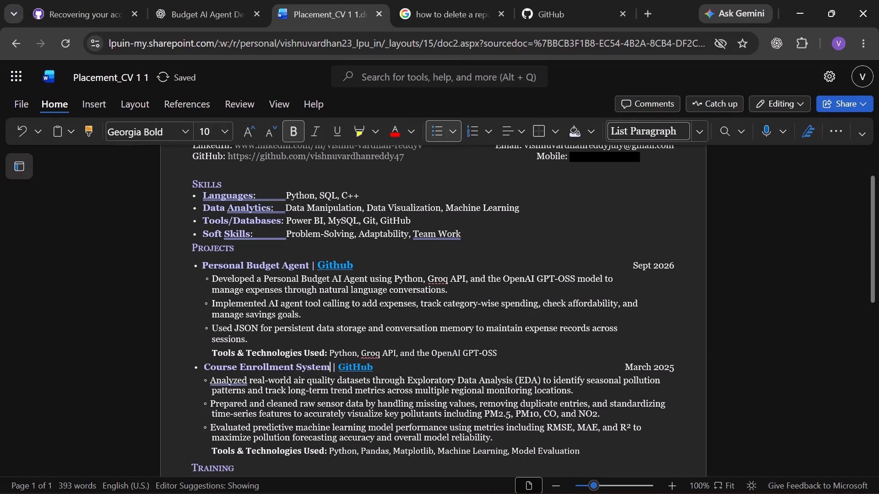
Replace the GitHub link beside the Course Enrollment System title with the web address of the repository's open pom.xml page.
{"action": "left_click_drag", "start_coordinate": [338, 366], "coordinate": [343, 366]}
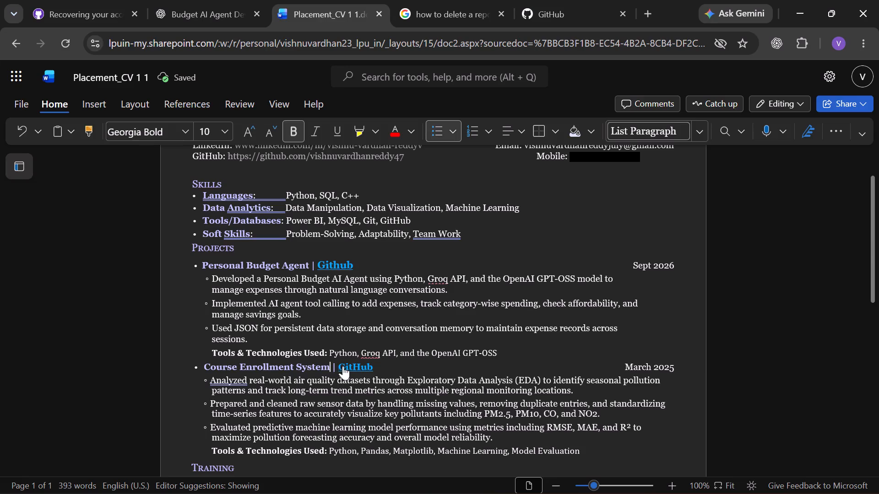
{"action": "left_click_drag", "start_coordinate": [343, 366], "coordinate": [374, 365]}
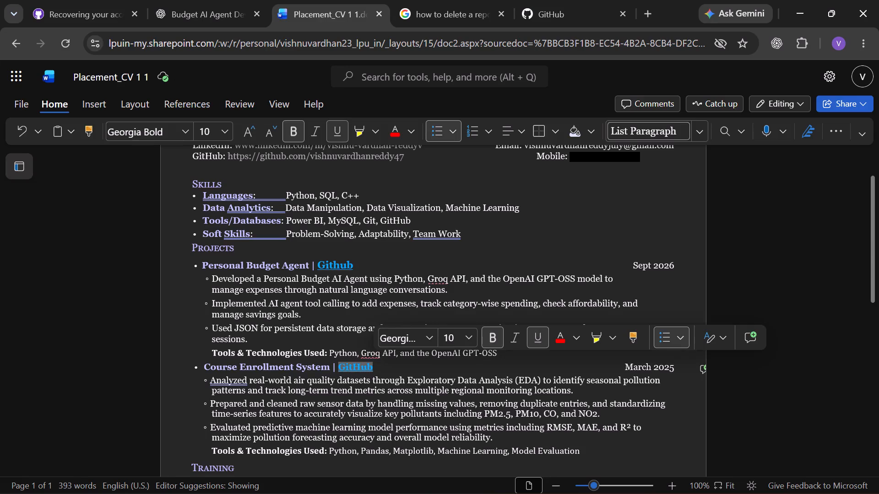
{"action": "key", "text": "BackSpace"}
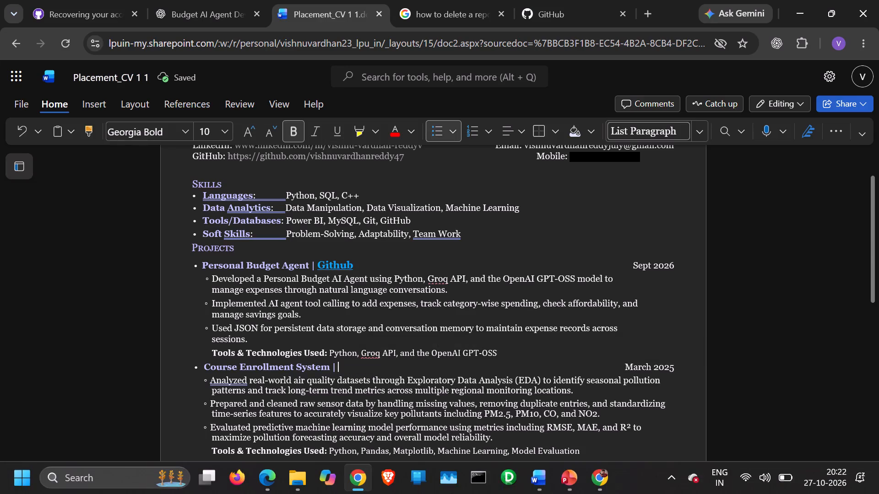
{"action": "left_click", "coordinate": [588, 483]}
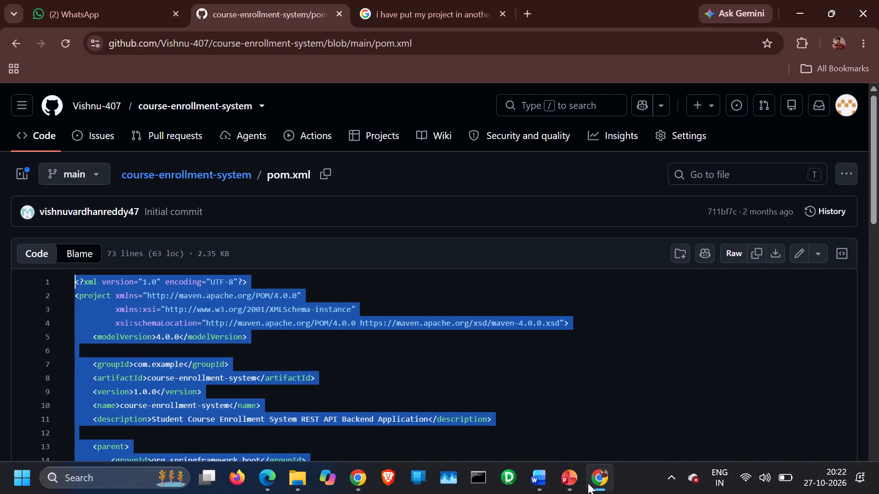
{"action": "left_click", "coordinate": [560, 413]}
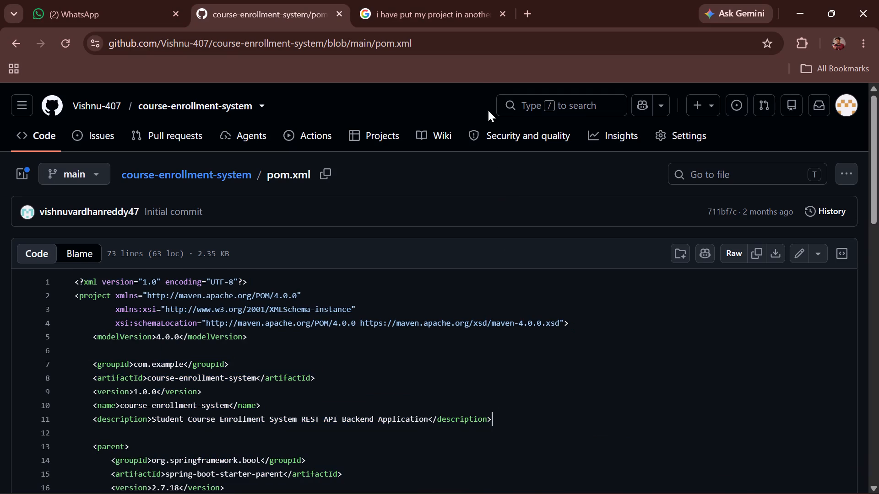
{"action": "left_click", "coordinate": [471, 44]}
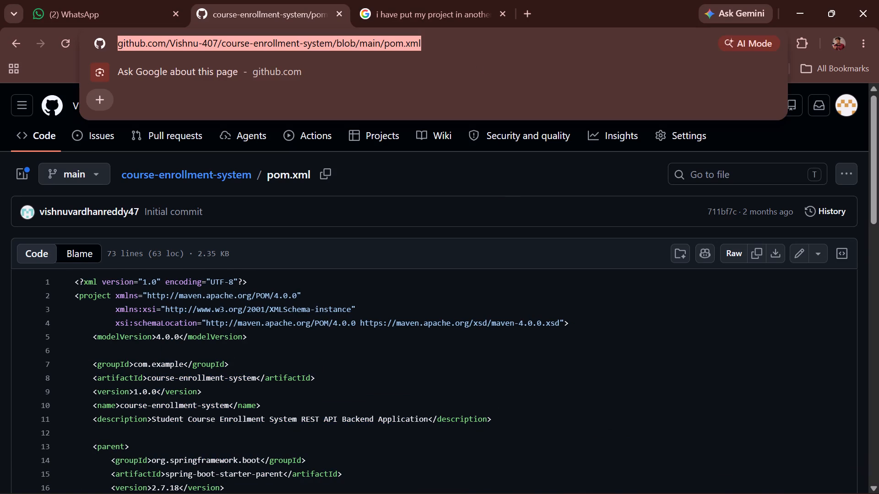
{"action": "key", "text": "ctrl+c"}
{"action": "key", "text": "alt+Tab"}
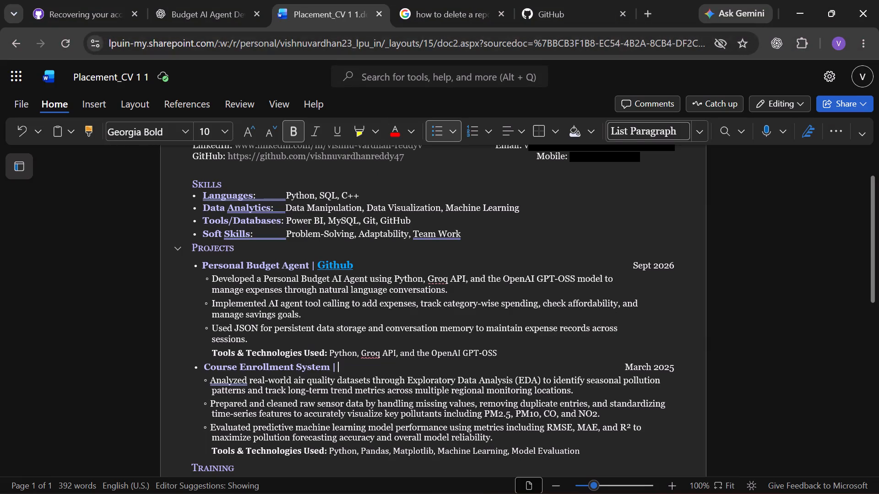
{"action": "key", "text": "ctrl+v"}
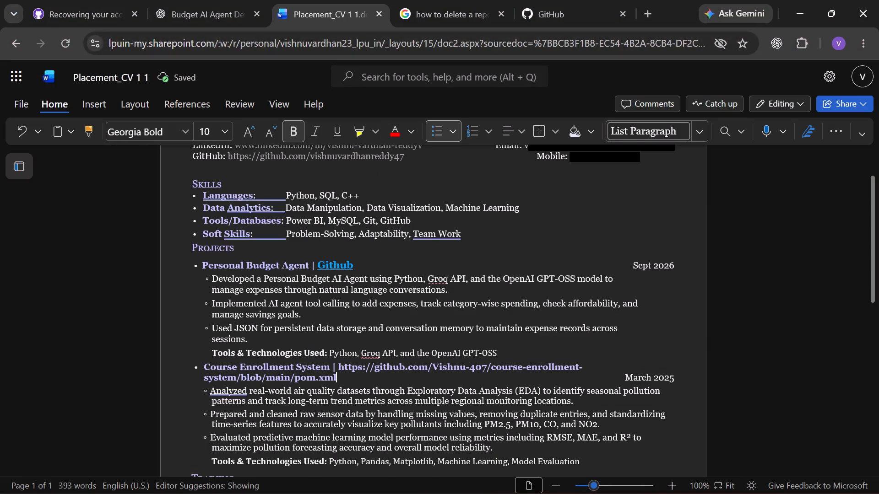
{"action": "left_click_drag", "start_coordinate": [336, 368], "coordinate": [339, 380]}
{"action": "right_click", "coordinate": [339, 380]}
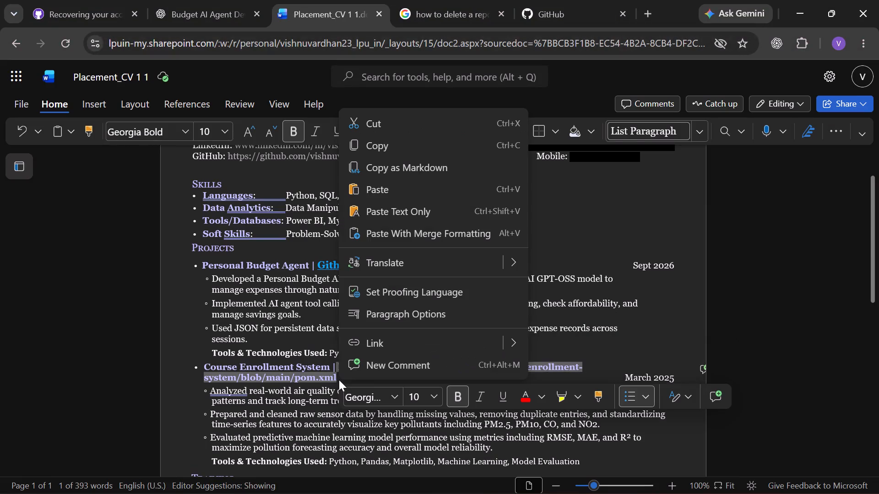
{"action": "left_click", "coordinate": [402, 336]}
{"action": "left_click", "coordinate": [408, 318]}
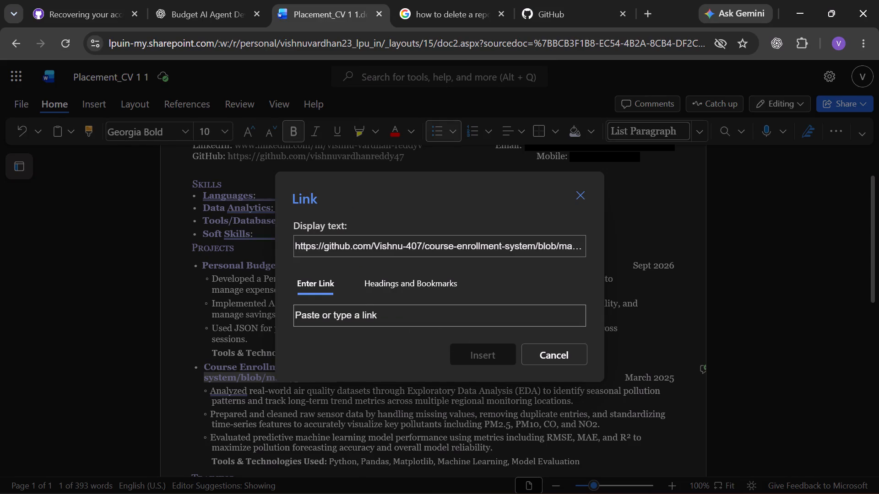
{"action": "key", "text": "ctrl+v"}
{"action": "left_click", "coordinate": [429, 252]}
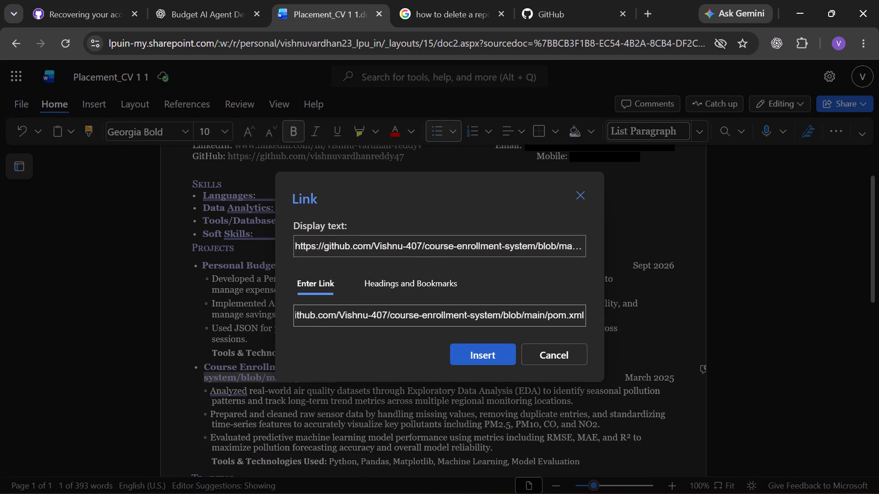
{"action": "key", "text": "ctrl+a"}
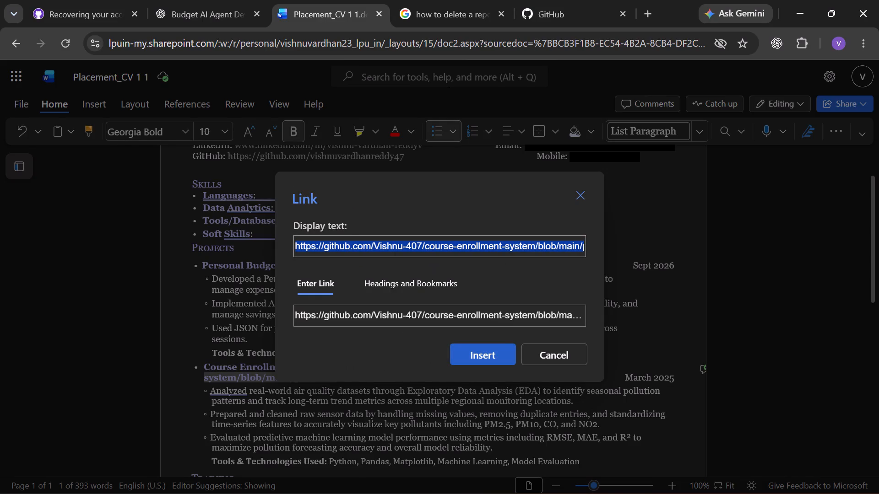
{"action": "key", "text": "BackSpace"}
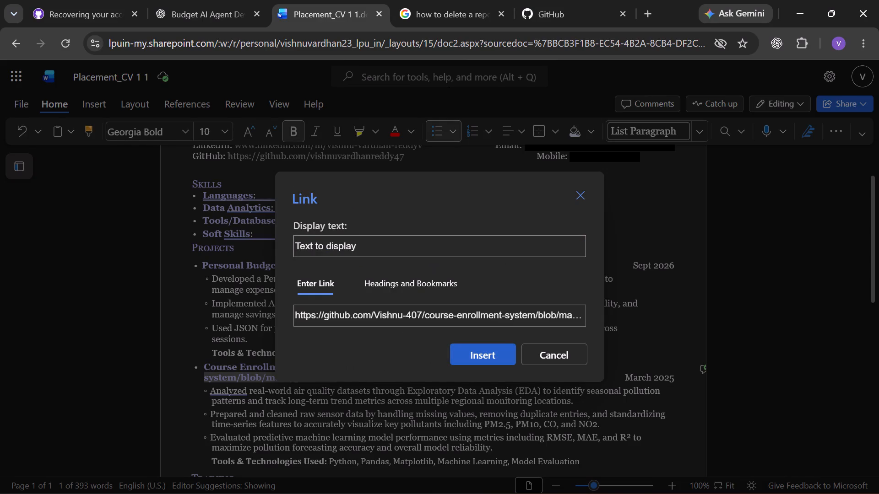
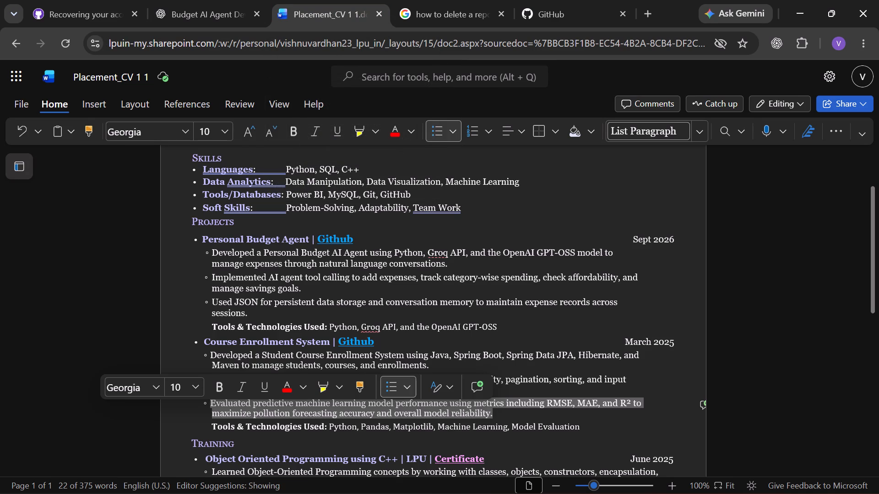
{"action": "key", "text": "ctrl+v"}
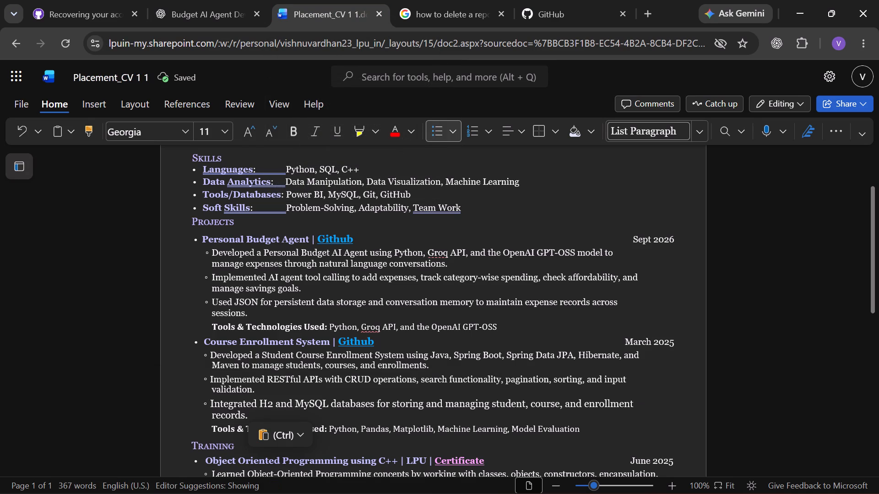
Set the font size of the pasted "Integrated H2 and MySQL databases" bullet to 10.
{"action": "left_click_drag", "start_coordinate": [210, 403], "coordinate": [226, 409]}
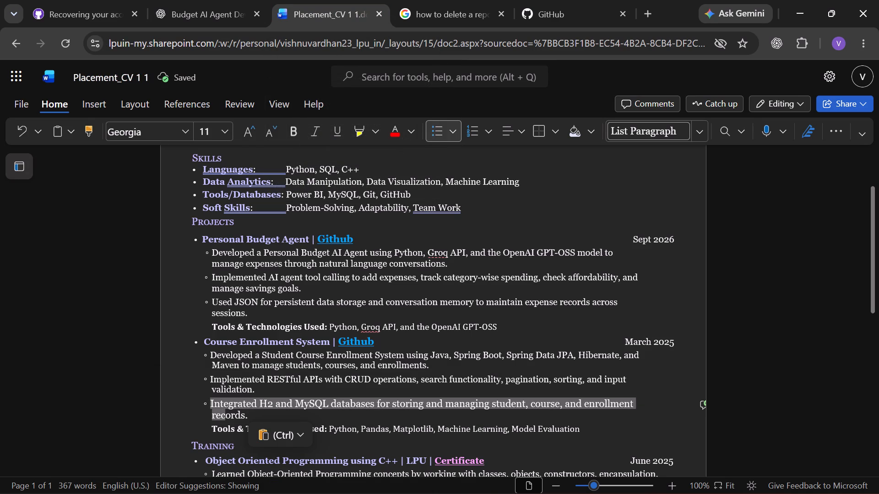
{"action": "left_click_drag", "start_coordinate": [226, 409], "coordinate": [250, 413]}
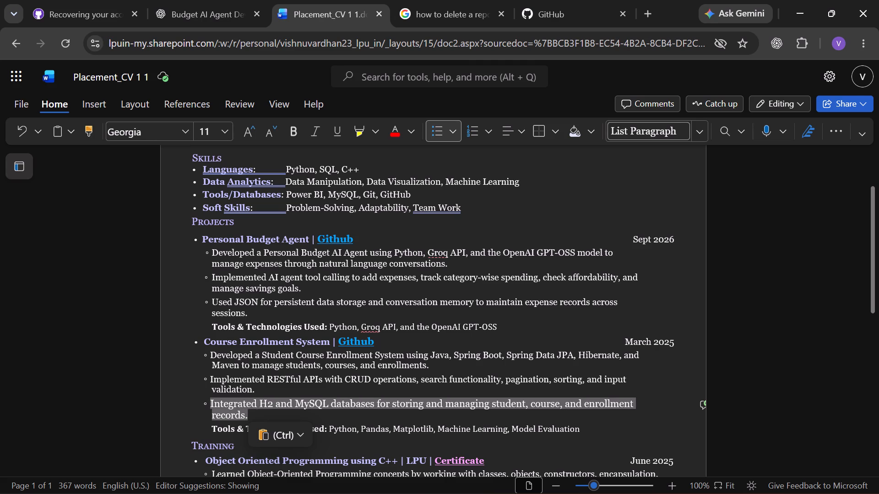
{"action": "left_click_drag", "start_coordinate": [250, 413], "coordinate": [245, 414]}
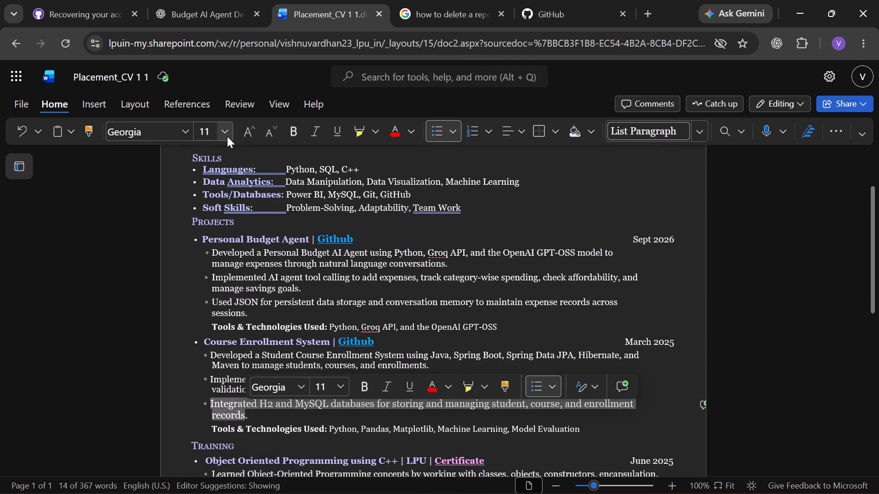
{"action": "left_click", "coordinate": [227, 136]}
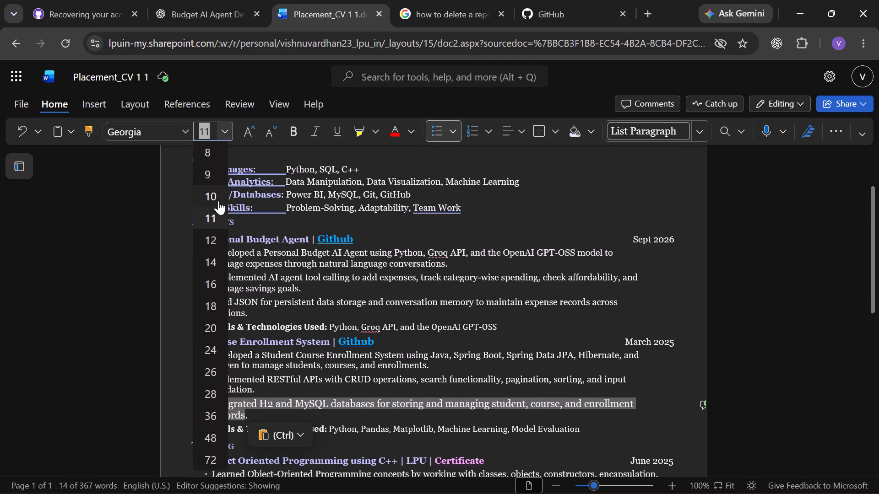
{"action": "left_click", "coordinate": [218, 201]}
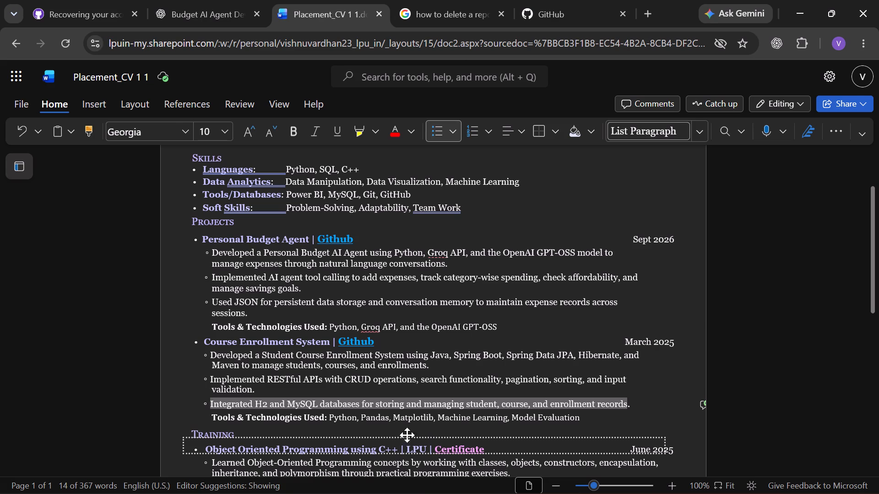
Delete the "Tools & Technologies Used" line under the Course Enrollment System project.
{"action": "triple_click", "coordinate": [223, 417]}
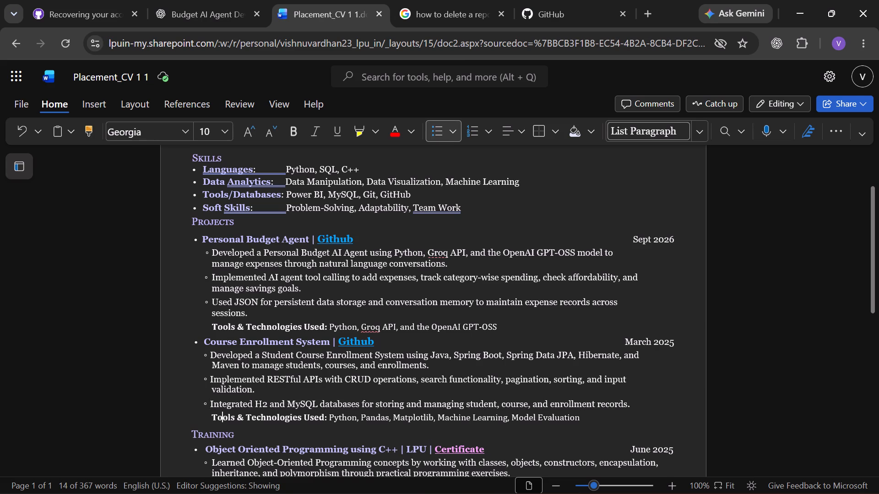
{"action": "left_click", "coordinate": [223, 417]}
{"action": "key", "text": "BackSpace"}
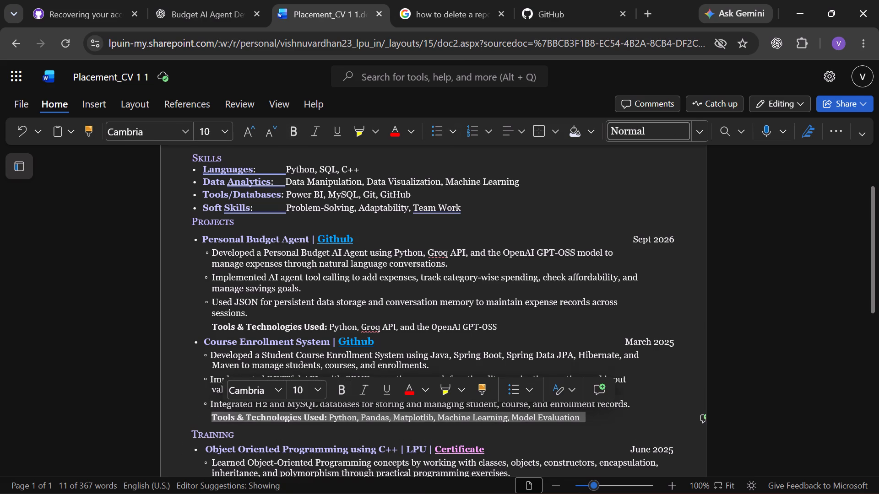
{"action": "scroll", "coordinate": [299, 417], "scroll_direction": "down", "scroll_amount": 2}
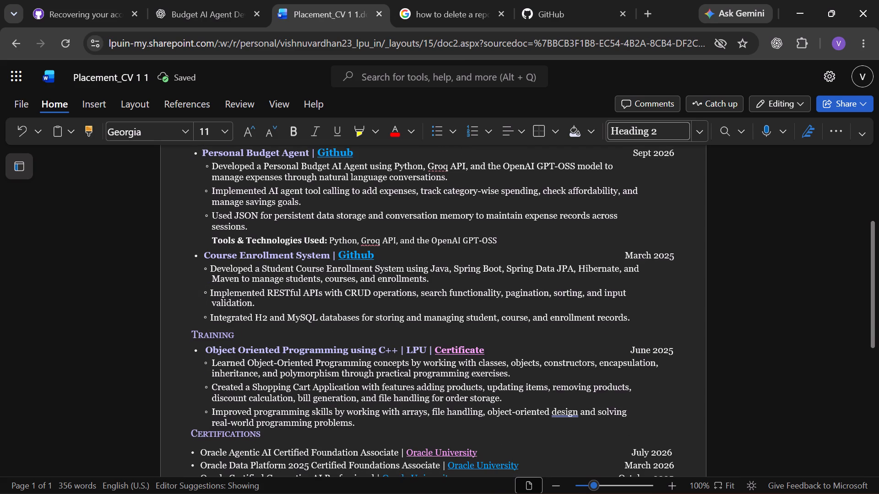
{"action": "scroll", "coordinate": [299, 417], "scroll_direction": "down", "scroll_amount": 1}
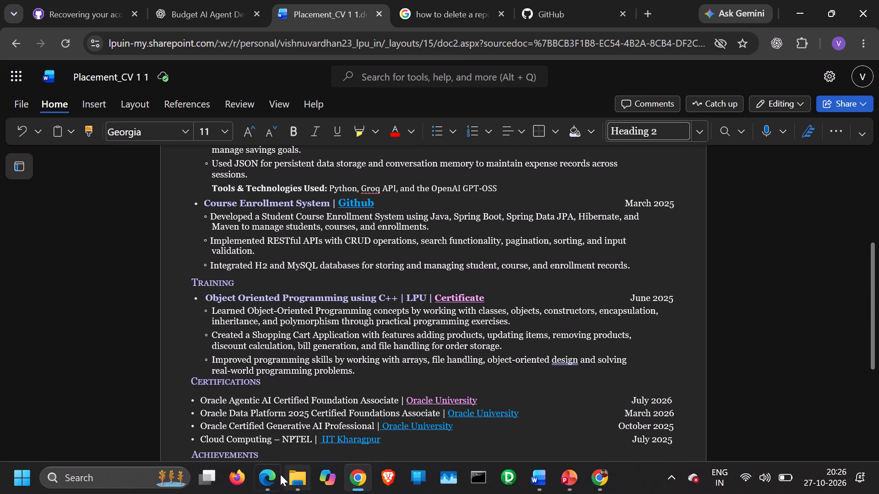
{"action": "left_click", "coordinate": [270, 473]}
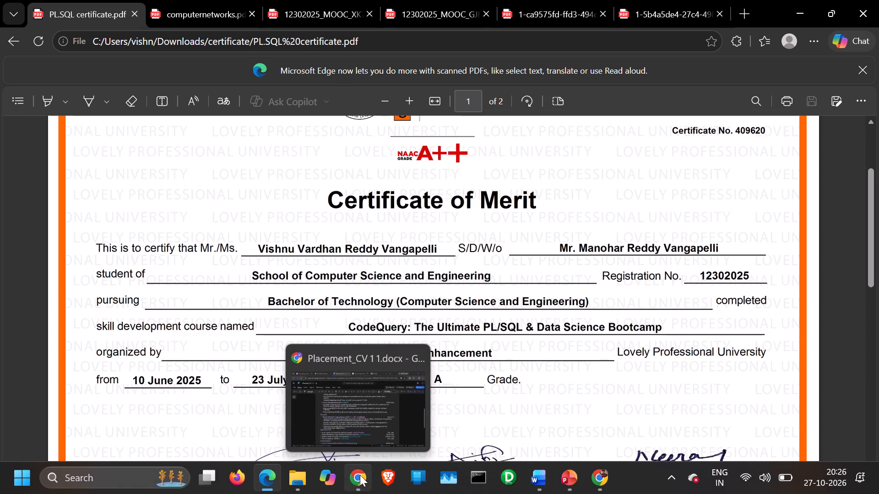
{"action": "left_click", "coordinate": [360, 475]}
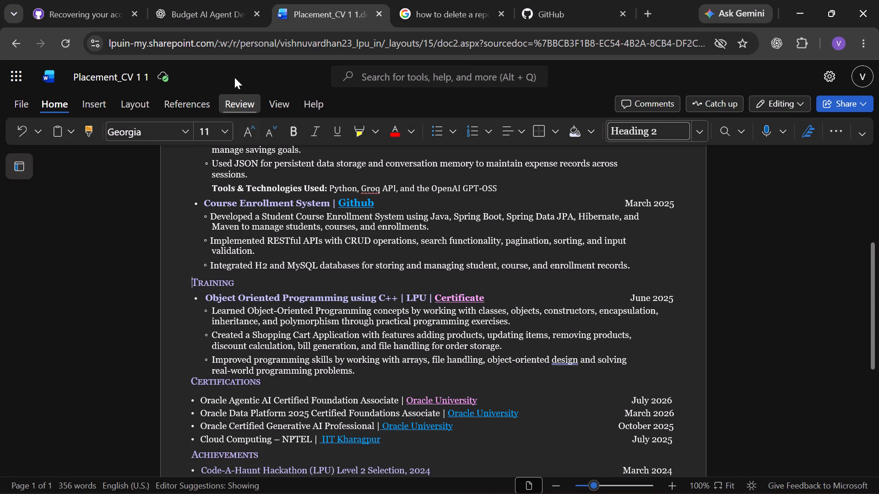
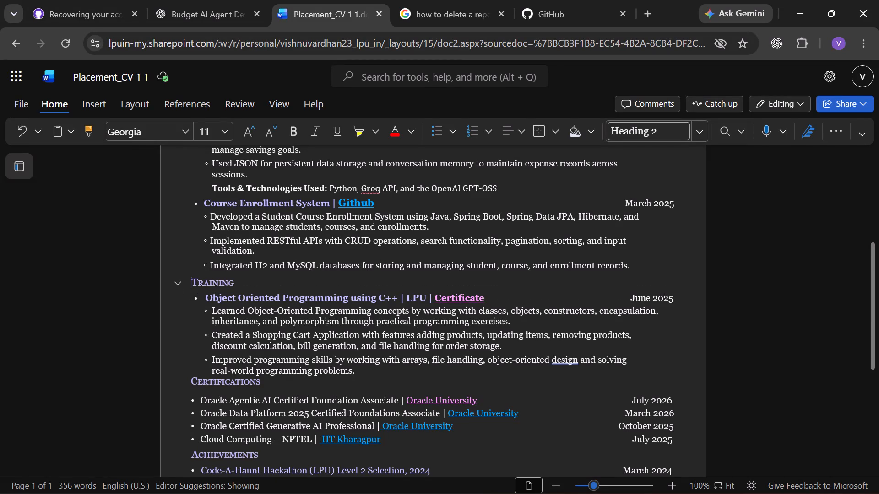
Delete the whole Training section with its Object Oriented Programming using C++ entry, leaving one blank line above the Certifications heading.
{"action": "left_click_drag", "start_coordinate": [193, 282], "coordinate": [361, 370]}
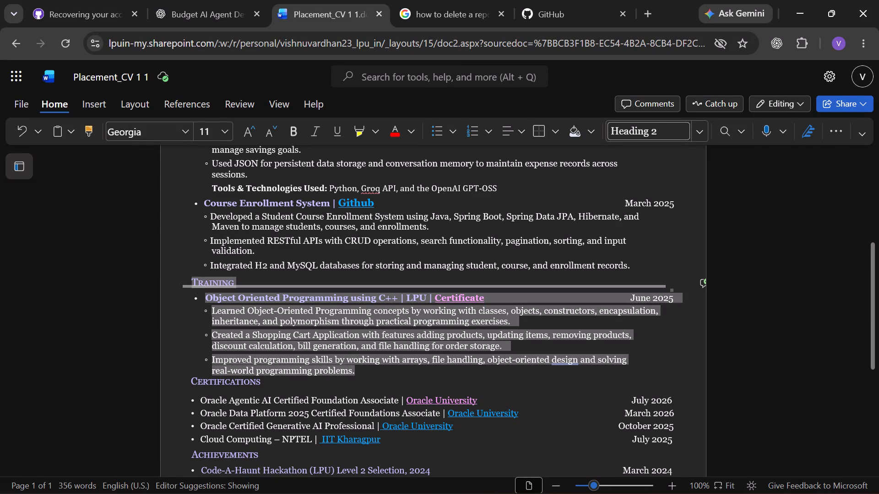
{"action": "left_click_drag", "start_coordinate": [361, 370], "coordinate": [361, 372]}
{"action": "key", "text": "BackSpace"}
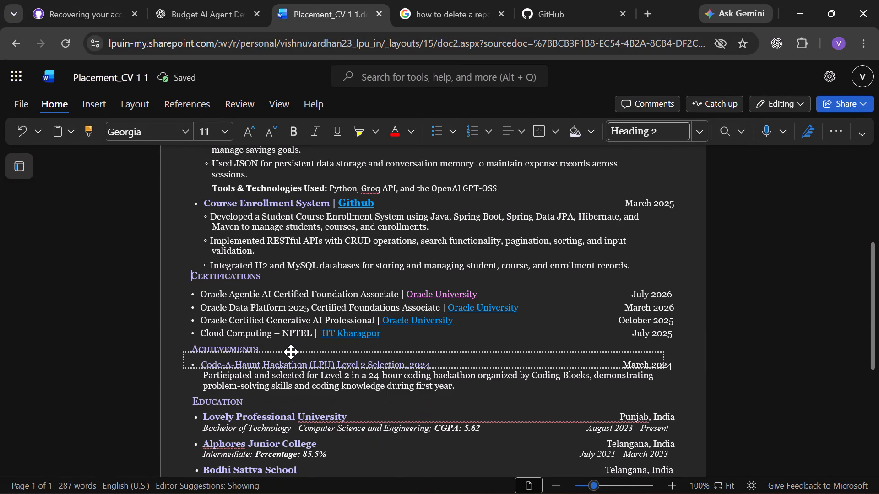
{"action": "key", "text": "Return"}
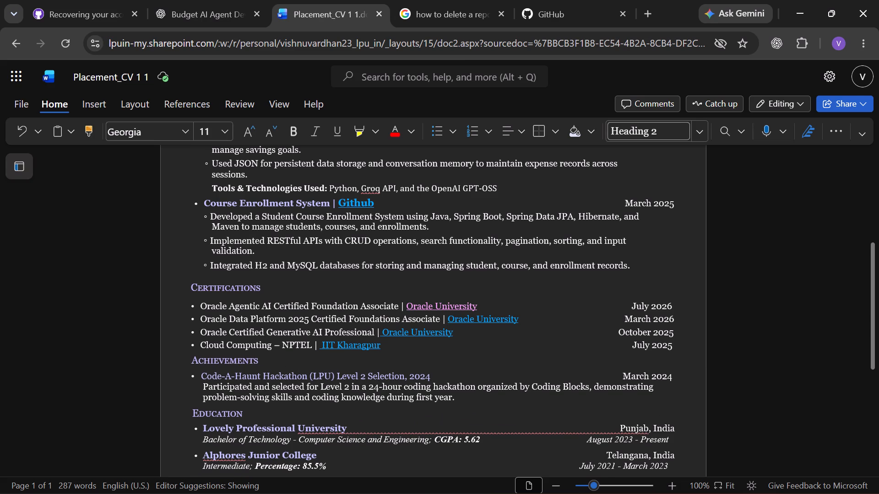
{"action": "scroll", "coordinate": [332, 332], "scroll_direction": "up", "scroll_amount": 1}
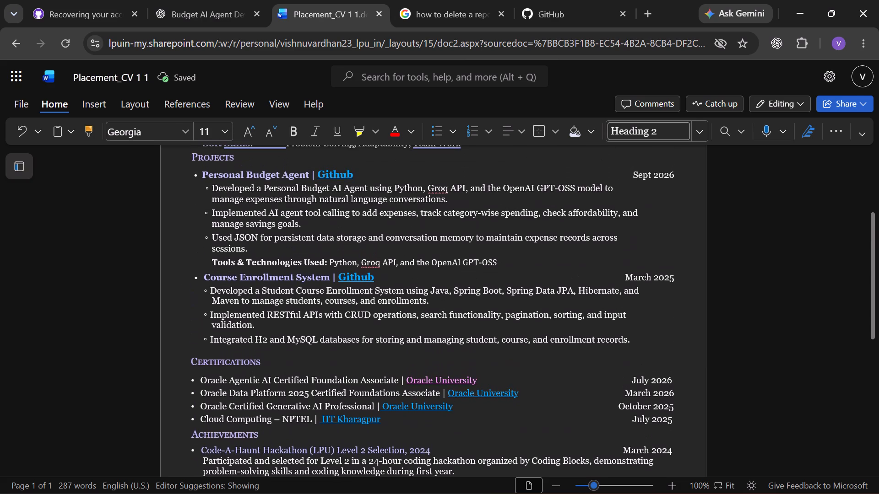
{"action": "scroll", "coordinate": [332, 332], "scroll_direction": "up", "scroll_amount": 1}
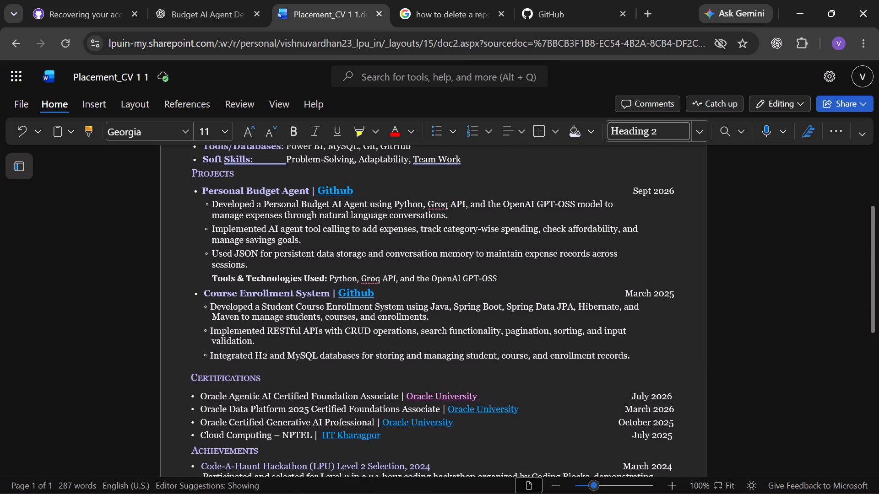
{"action": "scroll", "coordinate": [332, 332], "scroll_direction": "up", "scroll_amount": 1}
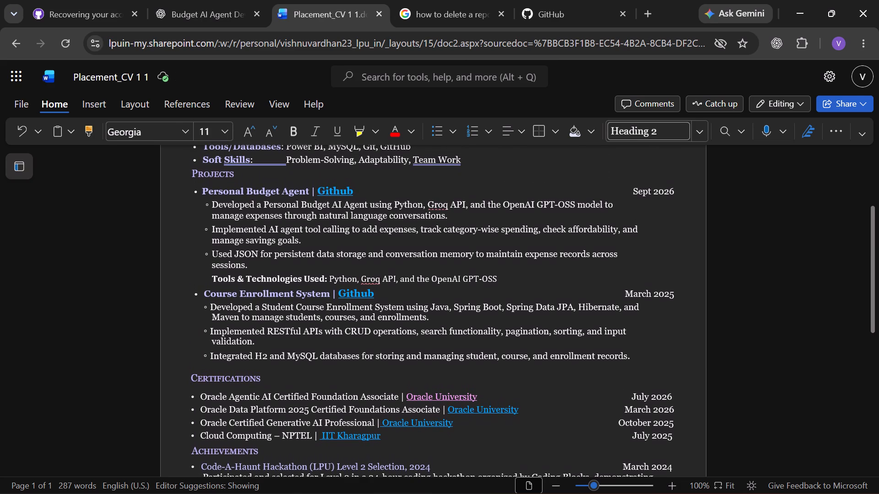
{"action": "scroll", "coordinate": [332, 332], "scroll_direction": "down", "scroll_amount": 1}
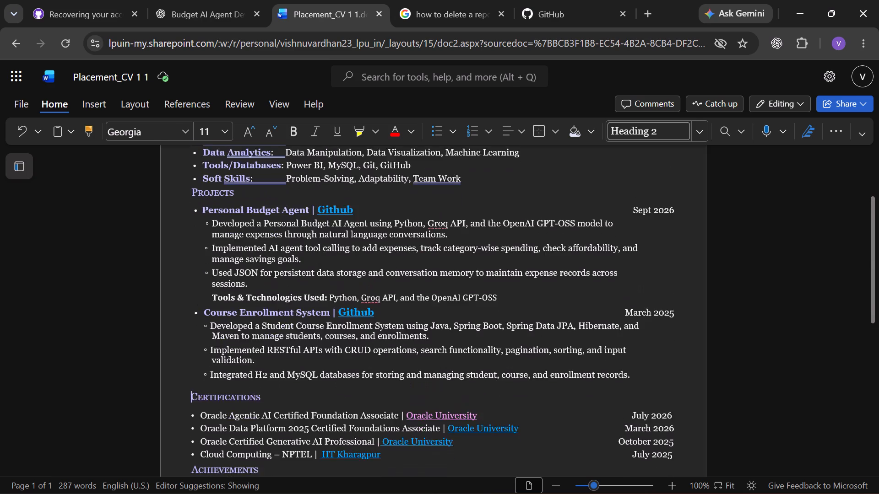
{"action": "scroll", "coordinate": [332, 332], "scroll_direction": "down", "scroll_amount": 1}
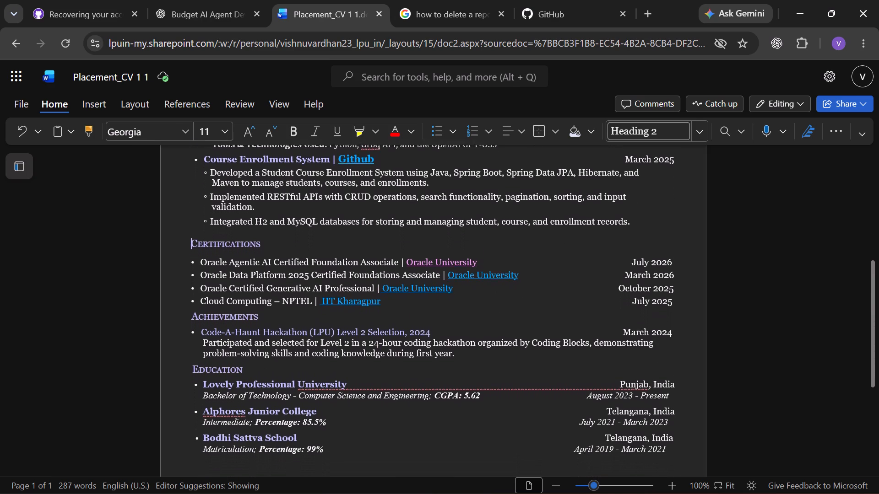
{"action": "scroll", "coordinate": [332, 332], "scroll_direction": "down", "scroll_amount": 1}
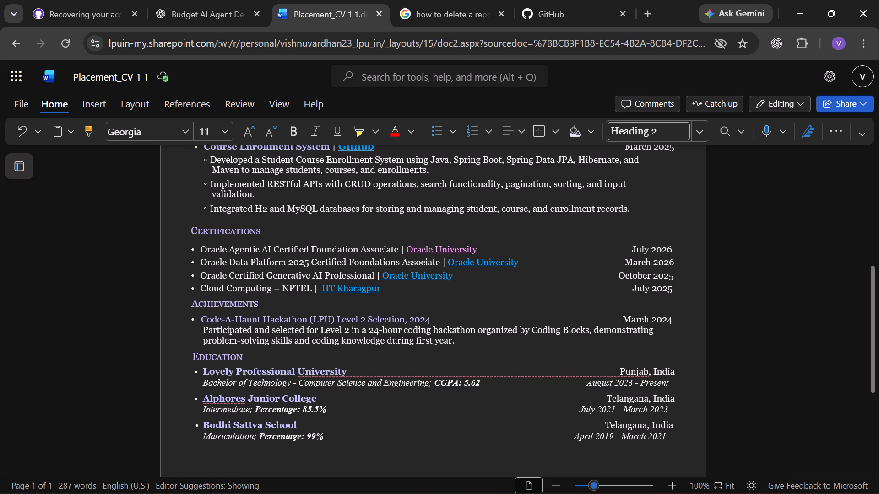
{"action": "left_click_drag", "start_coordinate": [319, 288], "coordinate": [380, 285]}
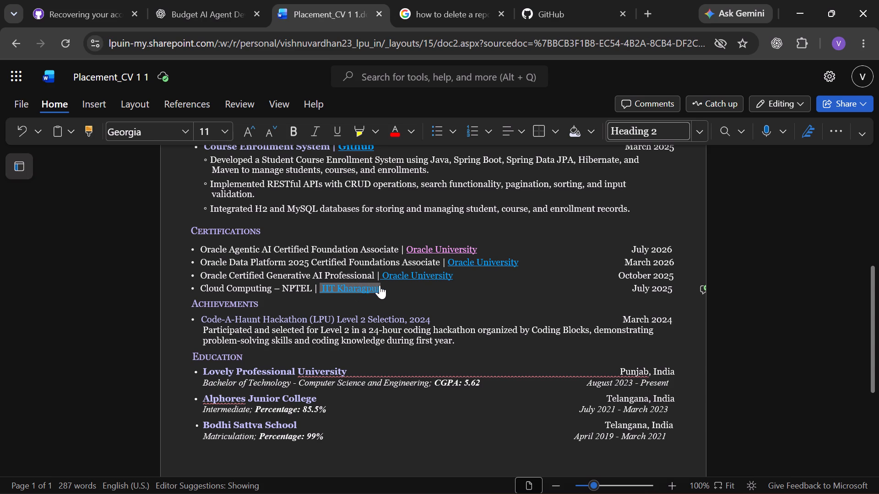
{"action": "left_click_drag", "start_coordinate": [380, 285], "coordinate": [381, 285]}
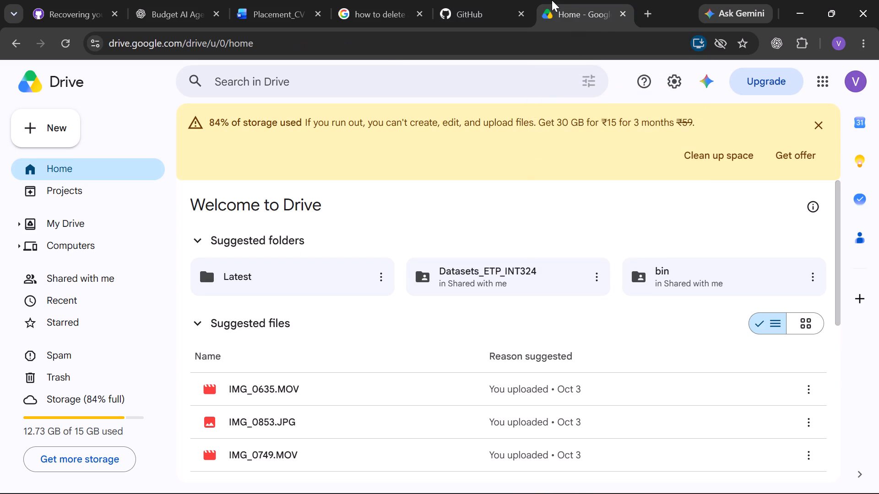
{"action": "left_click", "coordinate": [60, 117]}
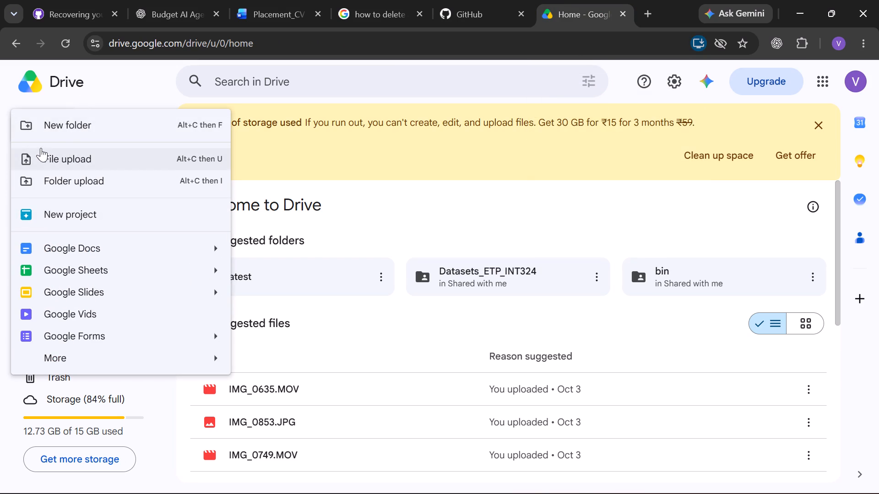
{"action": "left_click", "coordinate": [67, 157]}
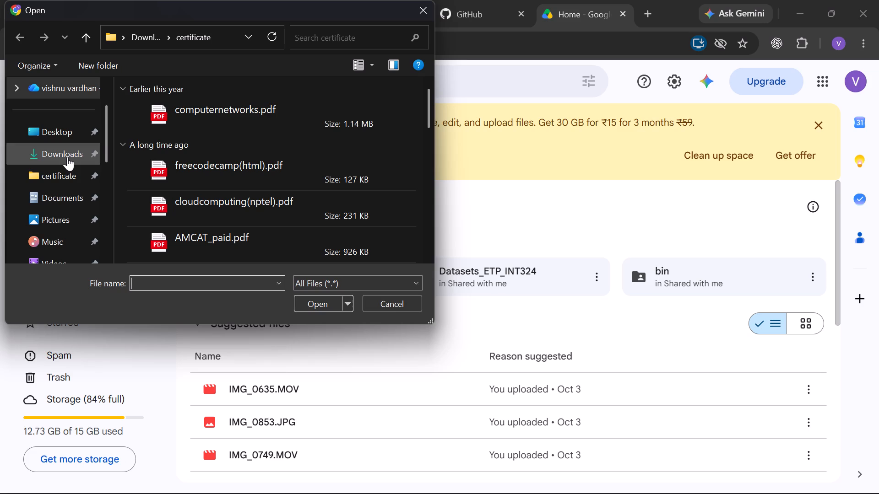
{"action": "left_click", "coordinate": [195, 117]}
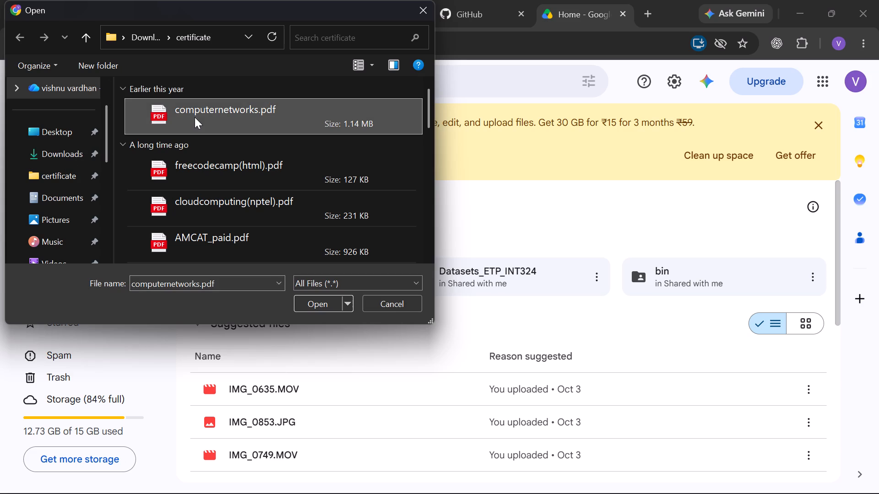
{"action": "left_click", "coordinate": [230, 163], "text": "shift"}
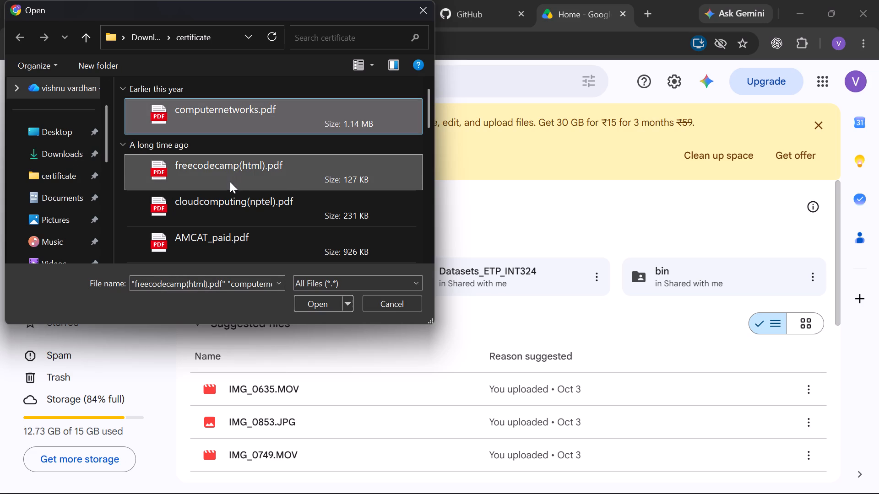
{"action": "left_click", "coordinate": [232, 195], "text": "shift"}
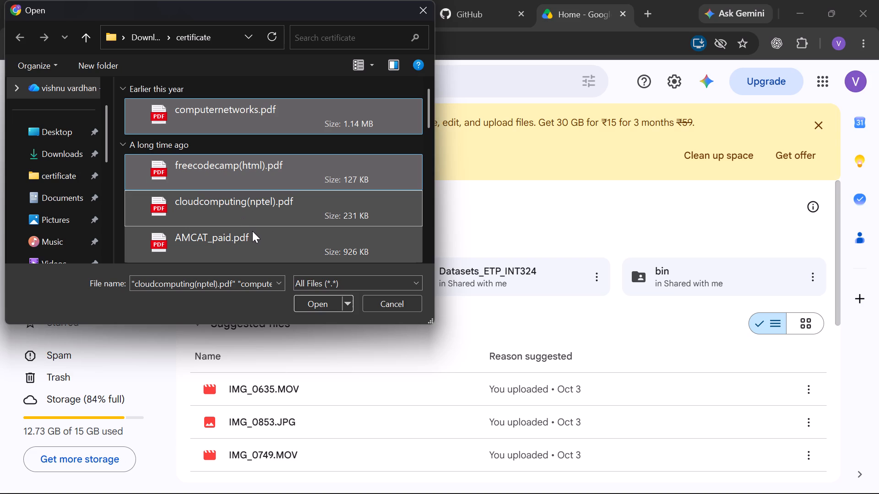
{"action": "left_click", "coordinate": [429, 257], "text": "shift"}
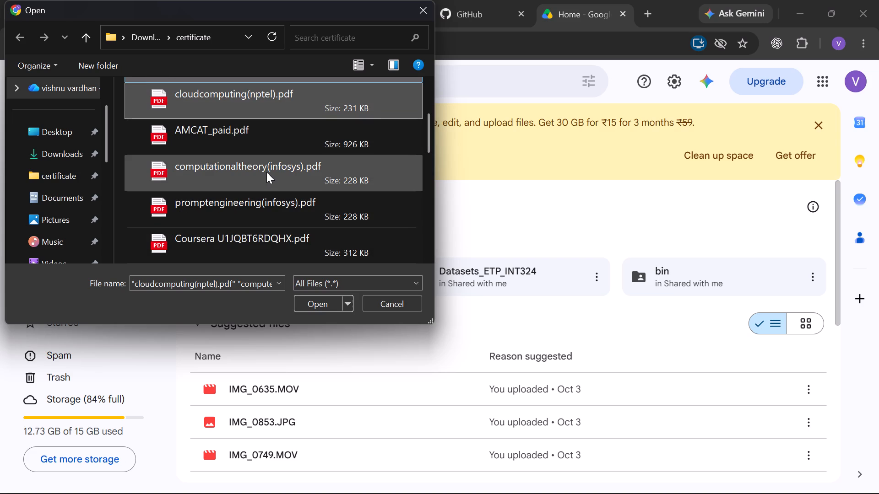
{"action": "left_click", "coordinate": [266, 172], "text": "shift"}
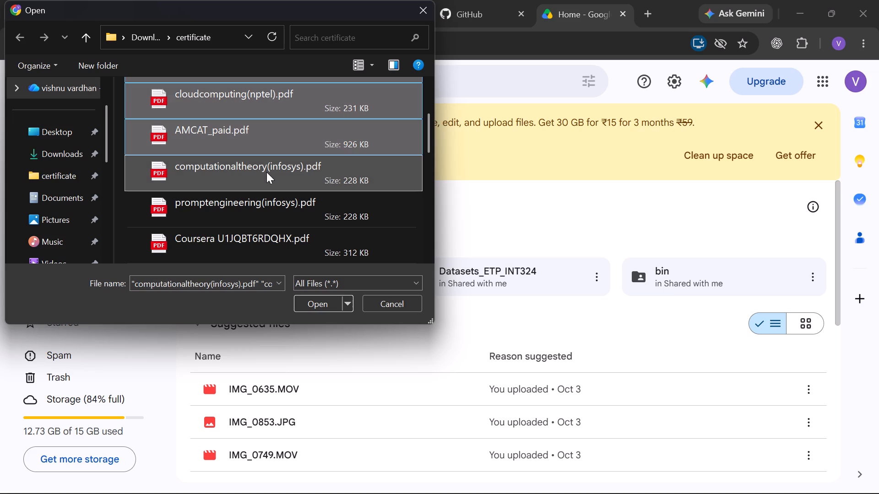
{"action": "left_click", "coordinate": [260, 204], "text": "shift"}
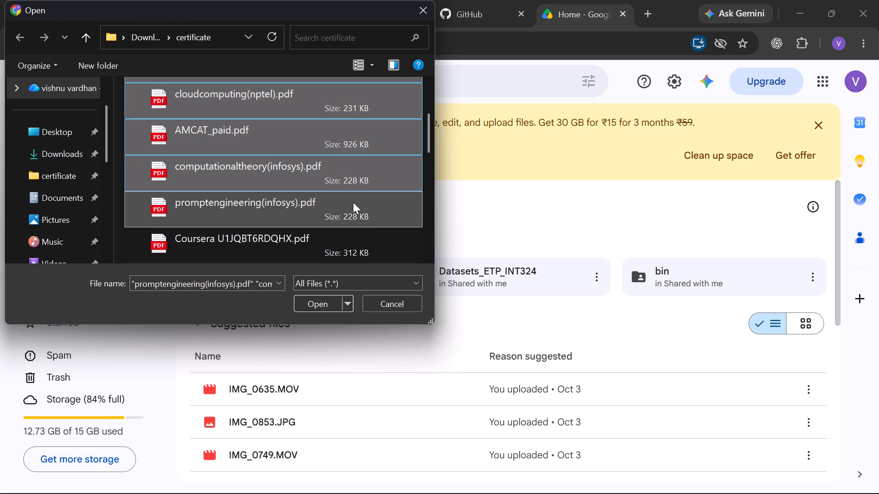
Extend the upload selection down to PL.SQL certificate.pdf, including all the files in between.
{"action": "left_click", "coordinate": [428, 253], "text": "shift"}
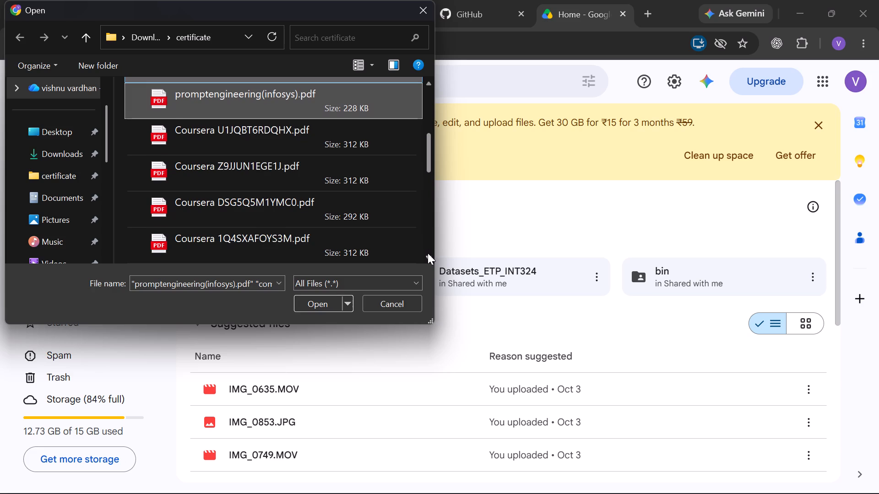
{"action": "left_click", "coordinate": [428, 253], "text": "shift"}
{"action": "triple_click", "coordinate": [428, 253], "text": "shift"}
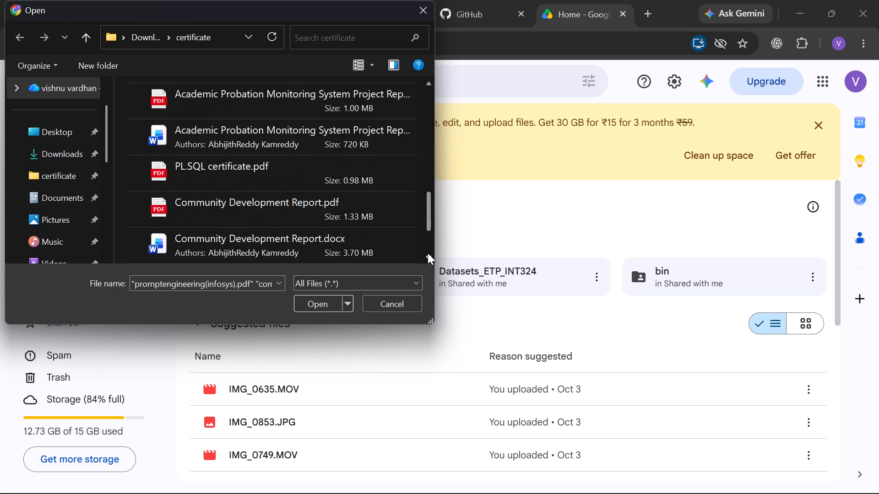
{"action": "left_click", "coordinate": [428, 253], "text": "shift"}
{"action": "triple_click", "coordinate": [428, 253], "text": "shift"}
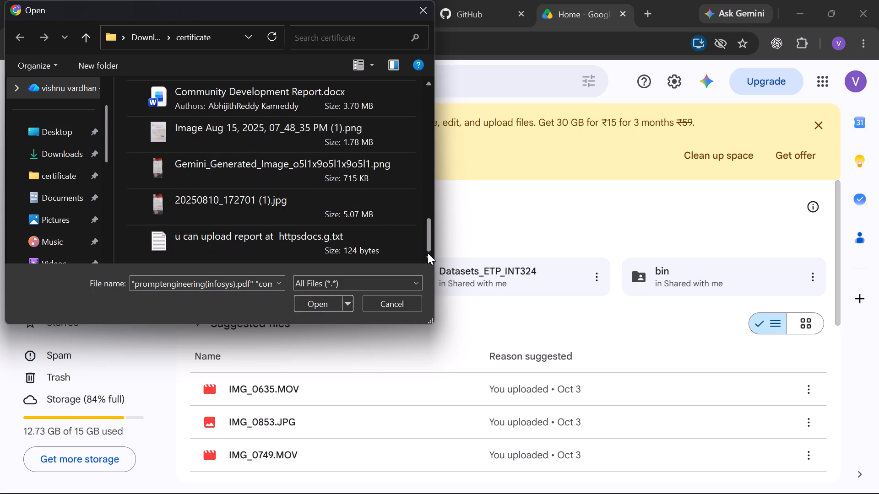
{"action": "left_click", "coordinate": [428, 87], "text": "shift"}
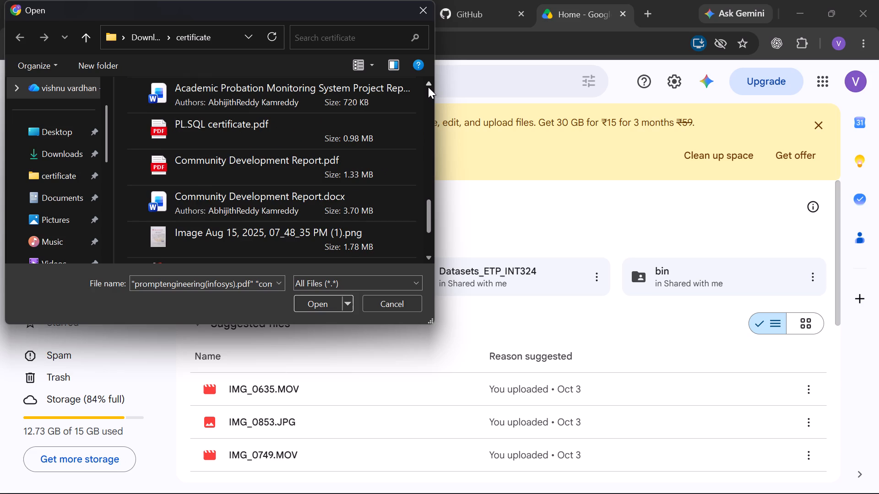
{"action": "left_click", "coordinate": [330, 130], "text": "shift"}
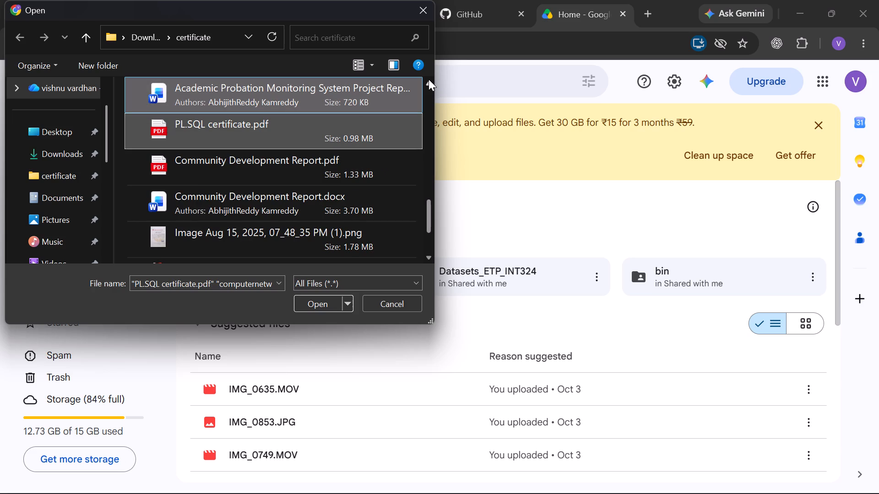
Remove both Academic Probation Monitoring System project report files and the PowerPoint presentation from the upload selection.
{"action": "left_click", "coordinate": [429, 79], "text": "shift"}
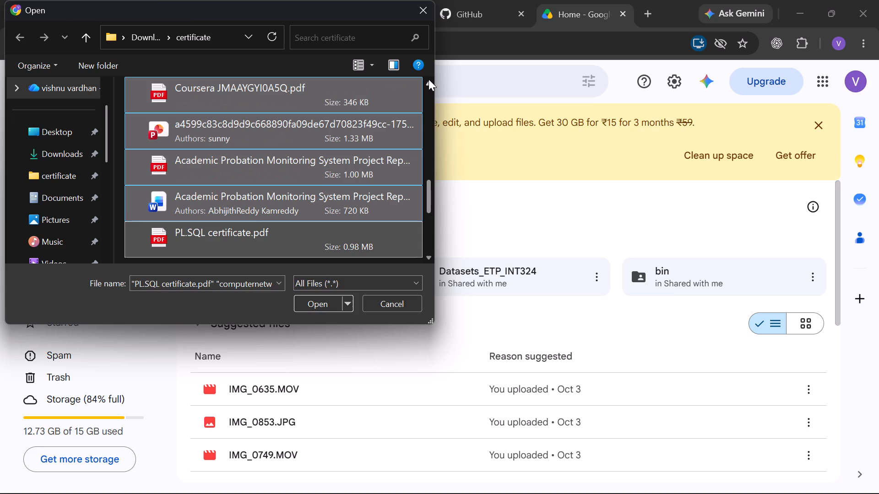
{"action": "left_click", "coordinate": [278, 191], "text": "ctrl"}
{"action": "left_click", "coordinate": [306, 162], "text": "ctrl"}
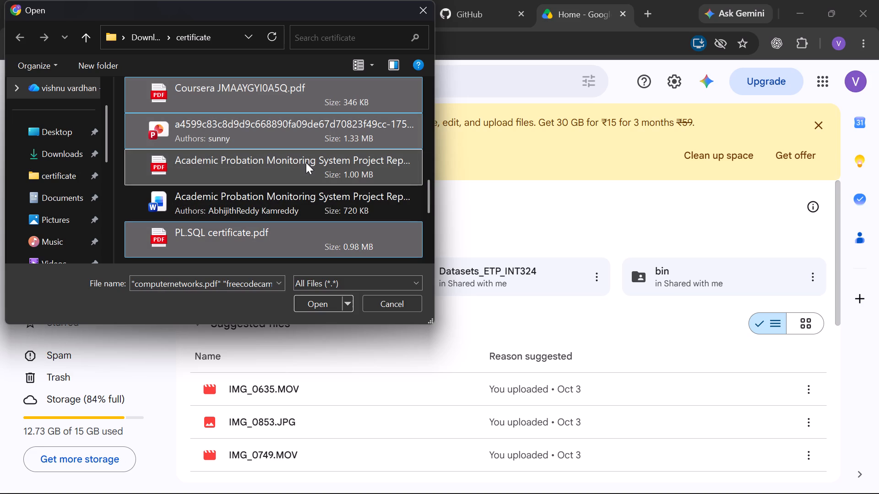
{"action": "left_click", "coordinate": [296, 139], "text": "ctrl"}
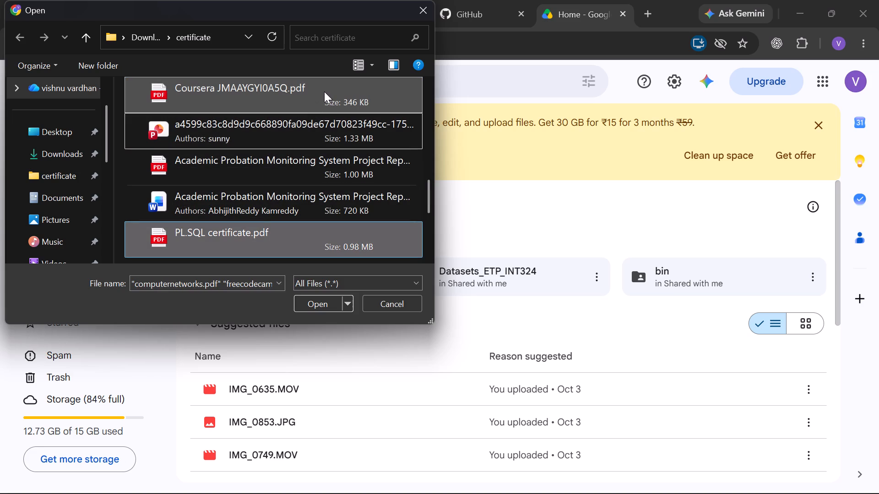
Remove all the Coursera PDFs and AMCAT_paid.pdf from the upload selection, keeping the NPTEL, freeCodeCamp, Infosys and PL.SQL certificates.
{"action": "left_click", "coordinate": [324, 91], "text": "ctrl"}
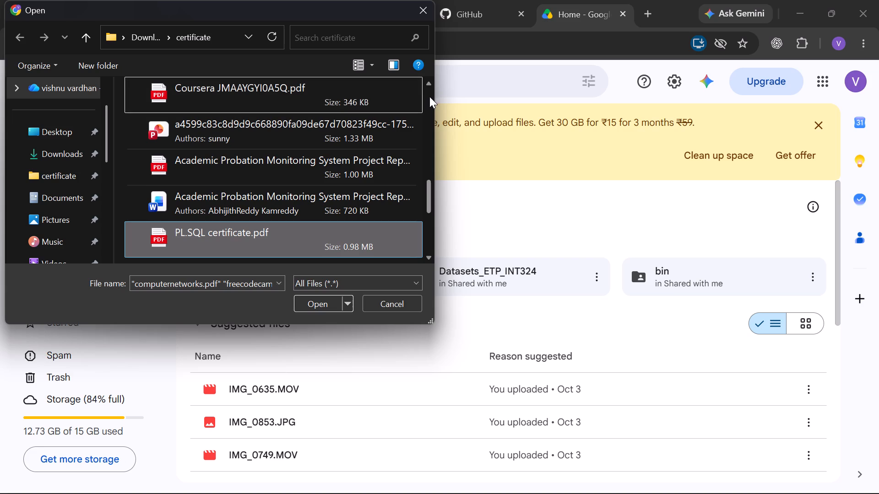
{"action": "left_click", "coordinate": [428, 84], "text": "ctrl"}
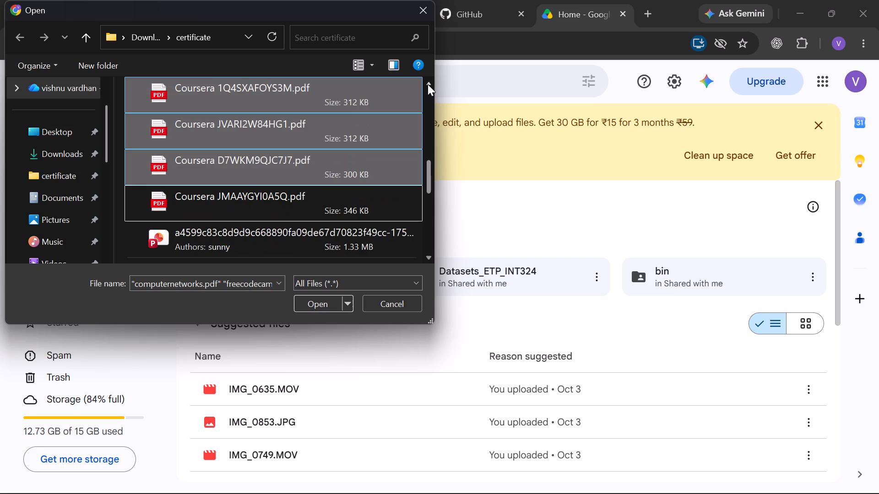
{"action": "left_click", "coordinate": [428, 84], "text": "ctrl"}
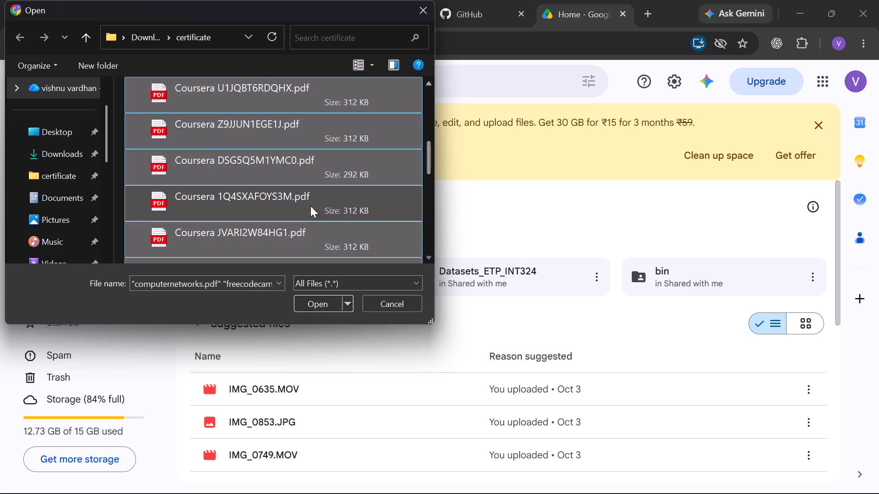
{"action": "left_click", "coordinate": [290, 233], "text": "ctrl"}
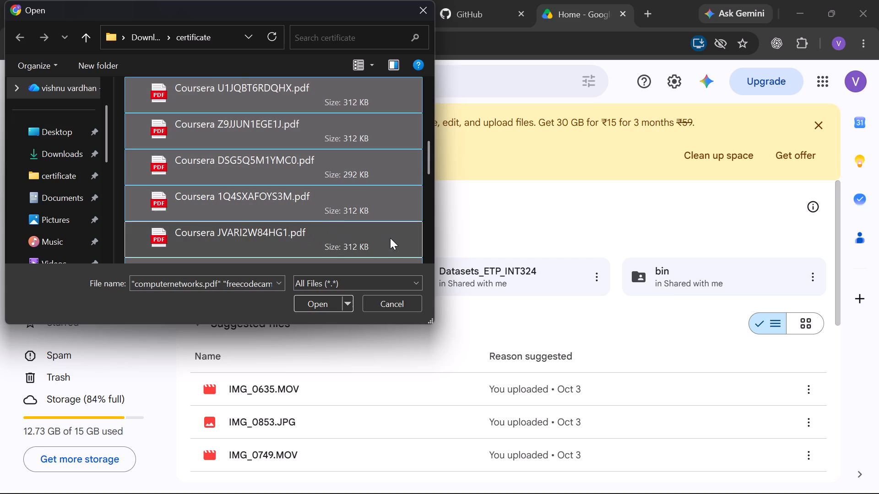
{"action": "left_click", "coordinate": [425, 256], "text": "ctrl"}
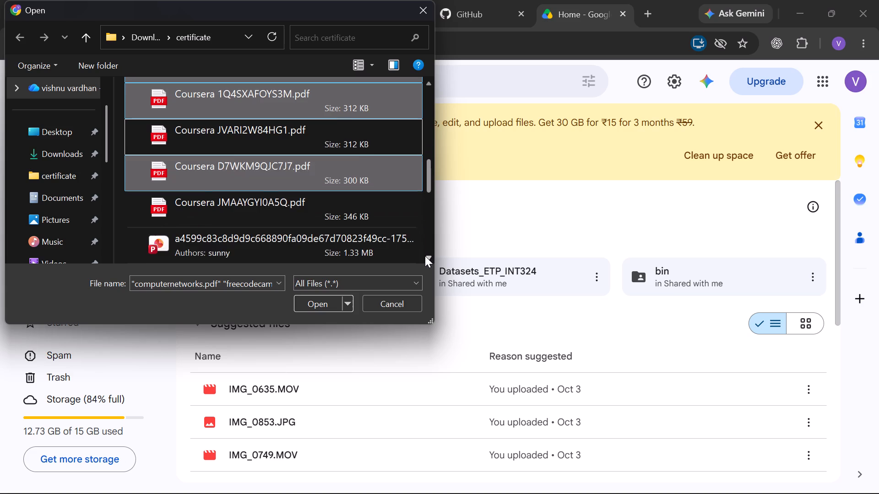
{"action": "left_click", "coordinate": [352, 174], "text": "ctrl"}
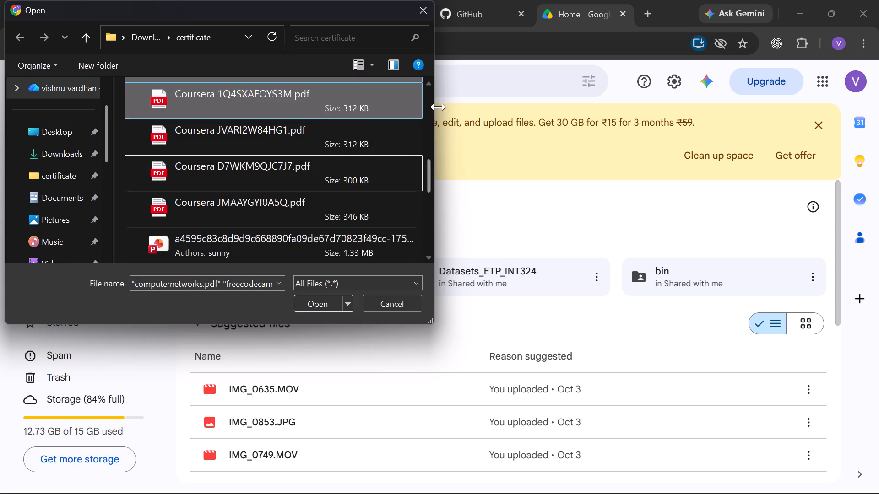
{"action": "left_click", "coordinate": [429, 86], "text": "ctrl"}
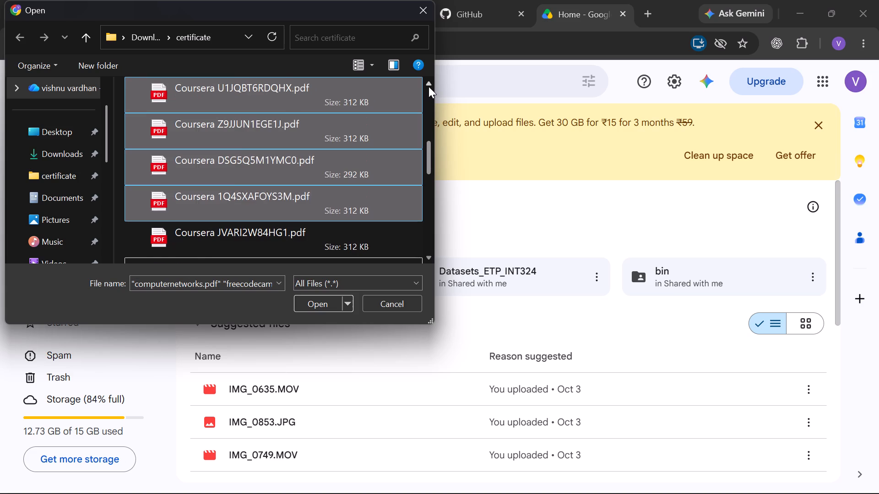
{"action": "left_click", "coordinate": [301, 206], "text": "ctrl"}
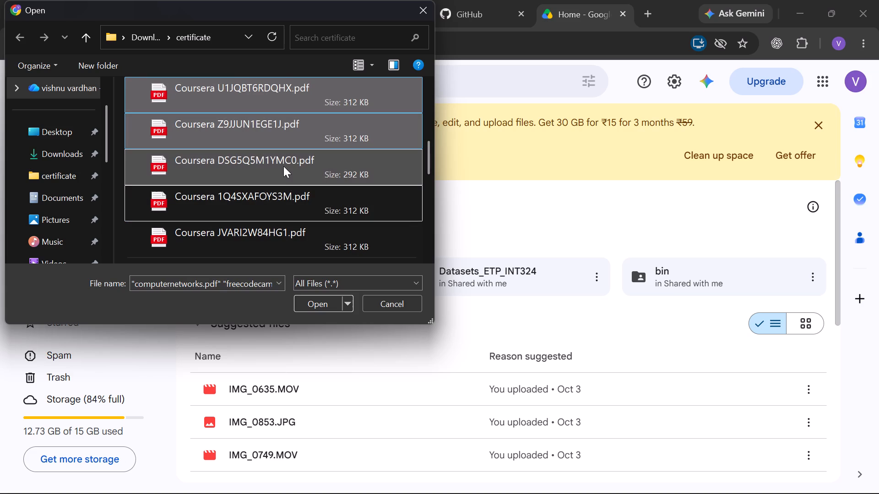
{"action": "left_click", "coordinate": [283, 165], "text": "ctrl"}
{"action": "left_click", "coordinate": [275, 131], "text": "ctrl"}
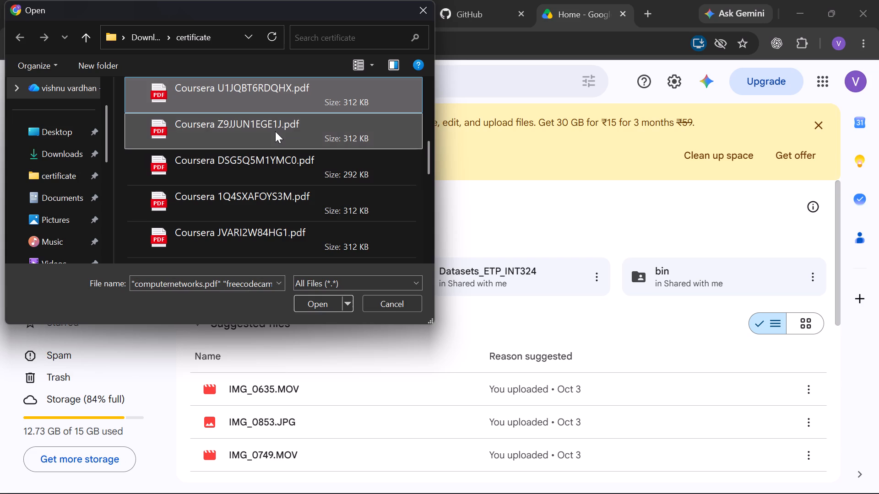
{"action": "left_click", "coordinate": [287, 89], "text": "ctrl"}
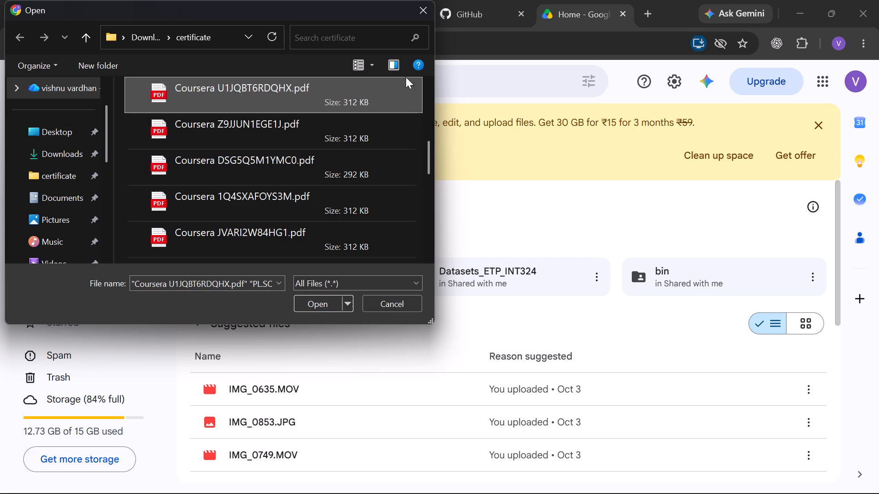
{"action": "left_click", "coordinate": [428, 84], "text": "ctrl"}
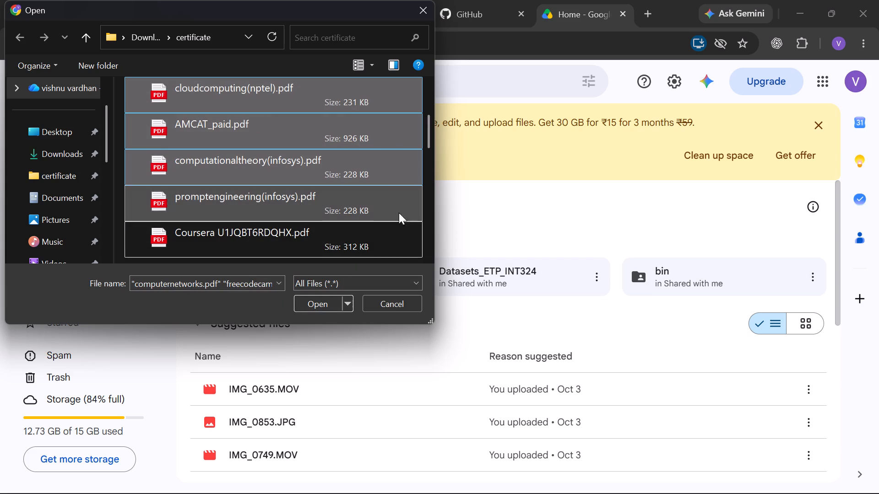
{"action": "left_click", "coordinate": [286, 143], "text": "ctrl"}
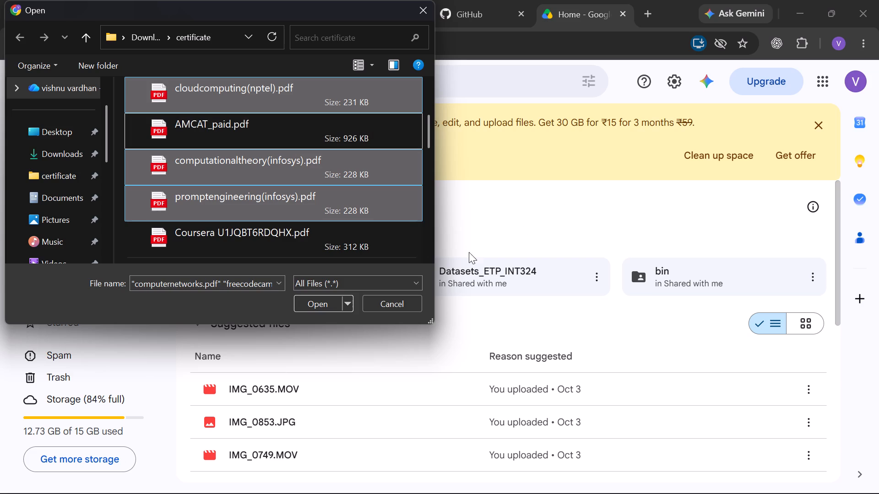
Upload the six selected certificate PDFs to Google Drive, check them in the upload list, and dismiss the list.
{"action": "left_click", "coordinate": [326, 303]}
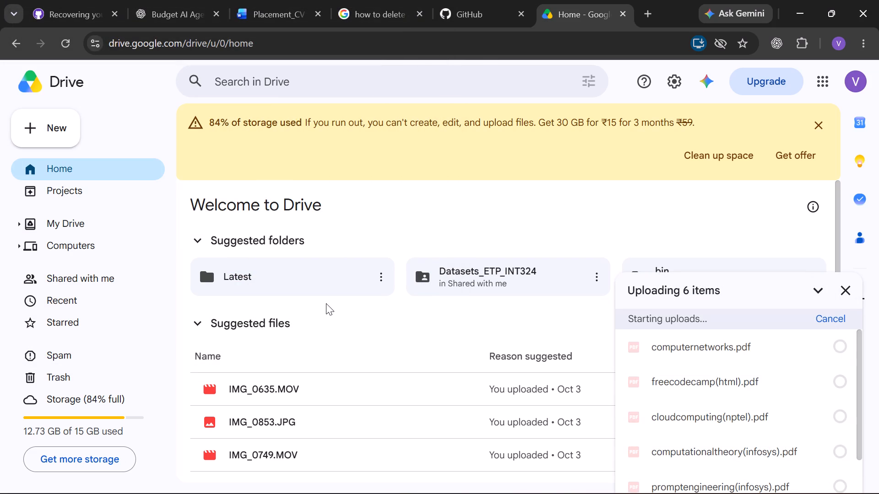
{"action": "scroll", "coordinate": [639, 372], "scroll_direction": "down", "scroll_amount": 1}
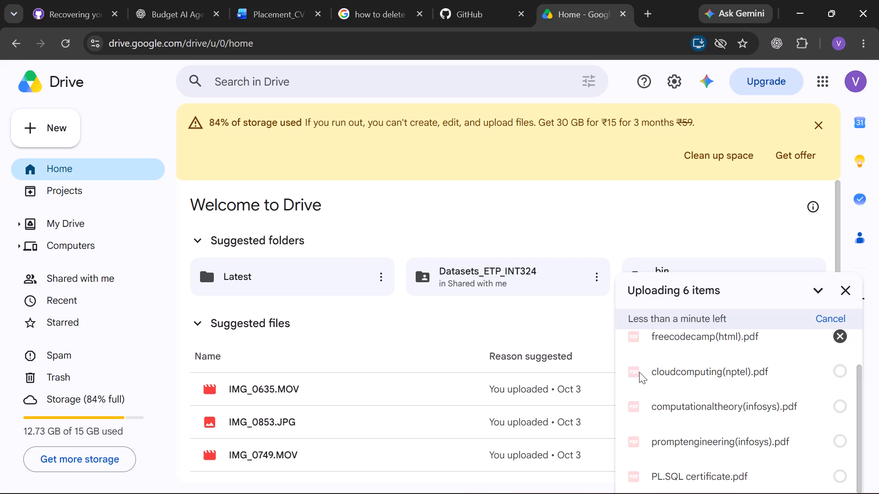
{"action": "scroll", "coordinate": [639, 372], "scroll_direction": "down", "scroll_amount": 2}
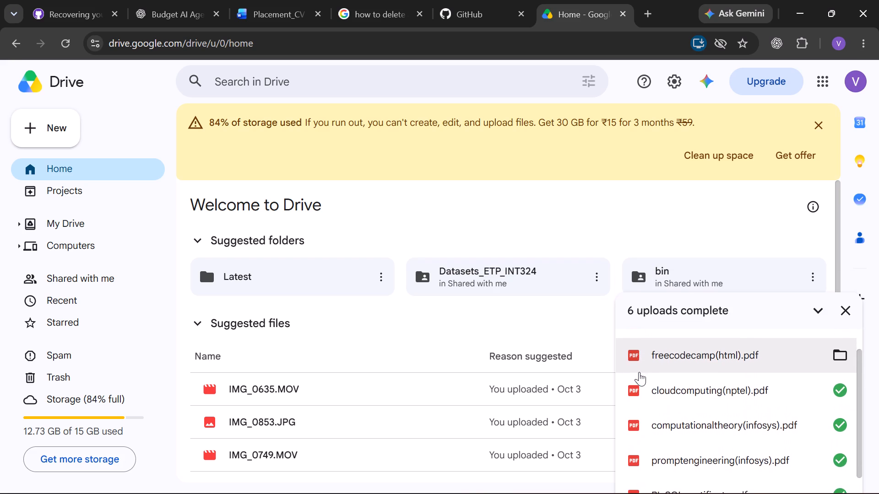
{"action": "scroll", "coordinate": [639, 372], "scroll_direction": "down", "scroll_amount": 1}
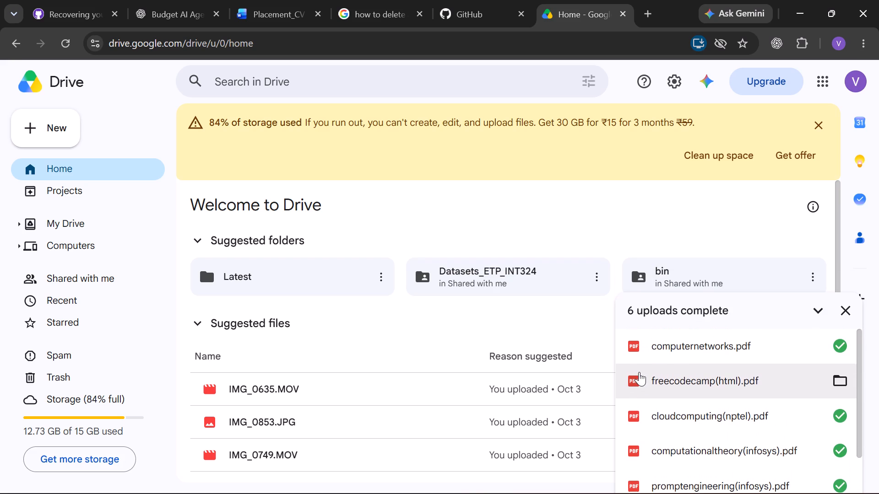
{"action": "scroll", "coordinate": [639, 372], "scroll_direction": "down", "scroll_amount": 2}
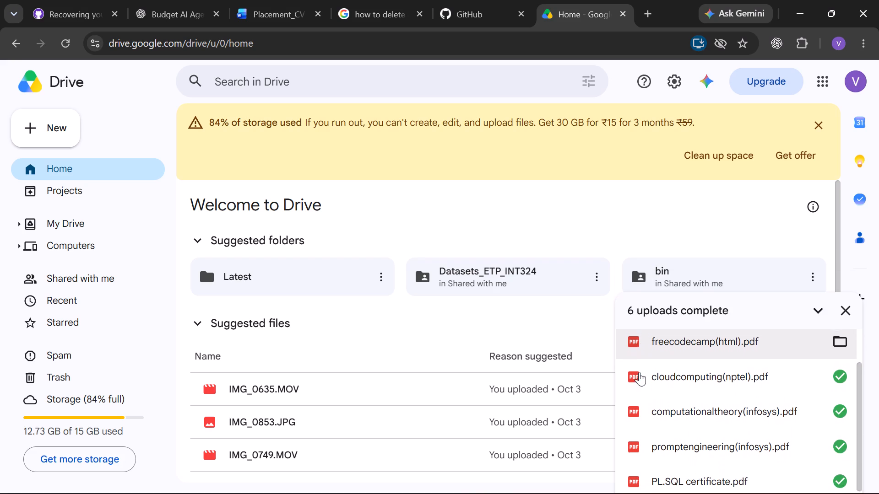
{"action": "scroll", "coordinate": [639, 372], "scroll_direction": "down", "scroll_amount": 1}
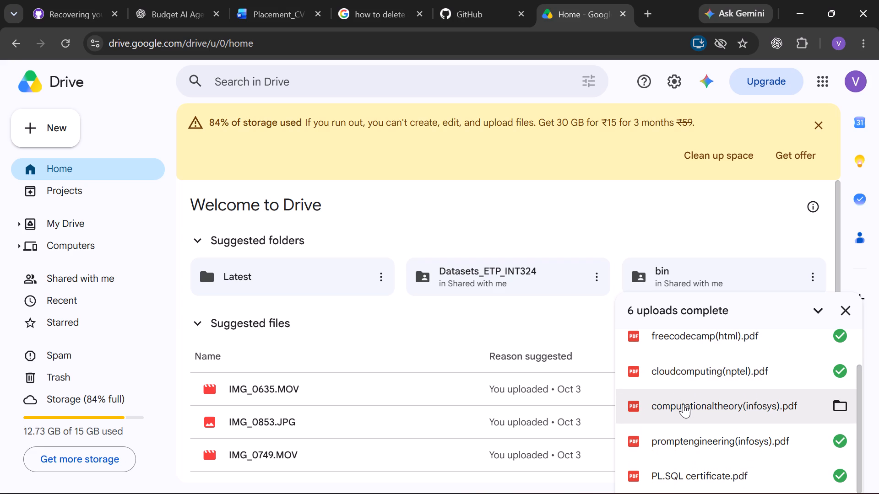
{"action": "scroll", "coordinate": [684, 404], "scroll_direction": "down", "scroll_amount": 2}
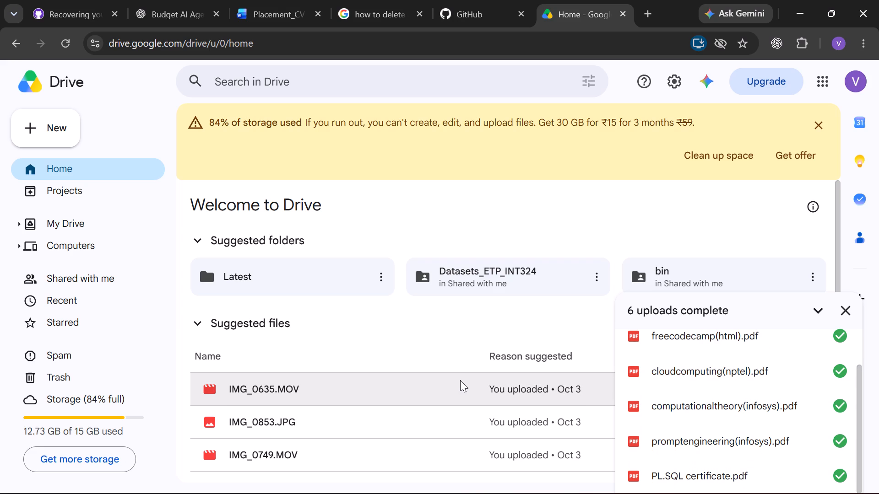
{"action": "left_click", "coordinate": [846, 312]}
Look through the full list of suggested files on the Drive home page for the uploaded certificates.
{"action": "scroll", "coordinate": [598, 303], "scroll_direction": "down", "scroll_amount": 6}
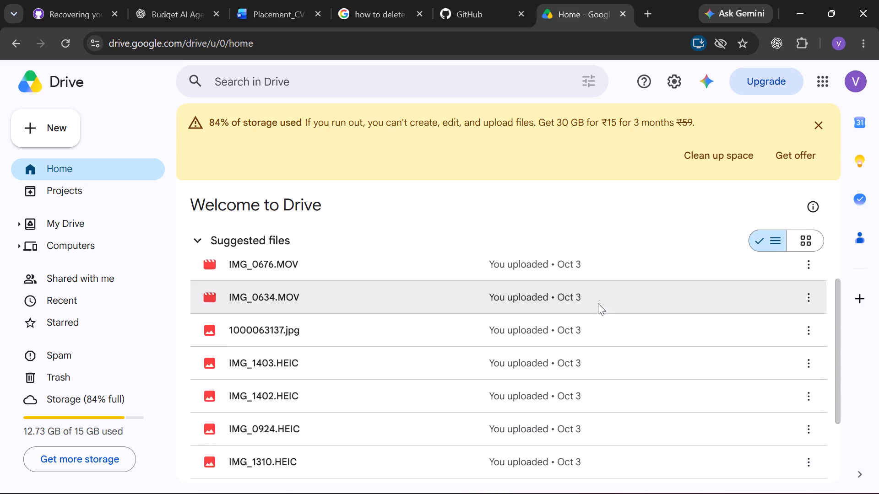
{"action": "scroll", "coordinate": [598, 303], "scroll_direction": "down", "scroll_amount": 1}
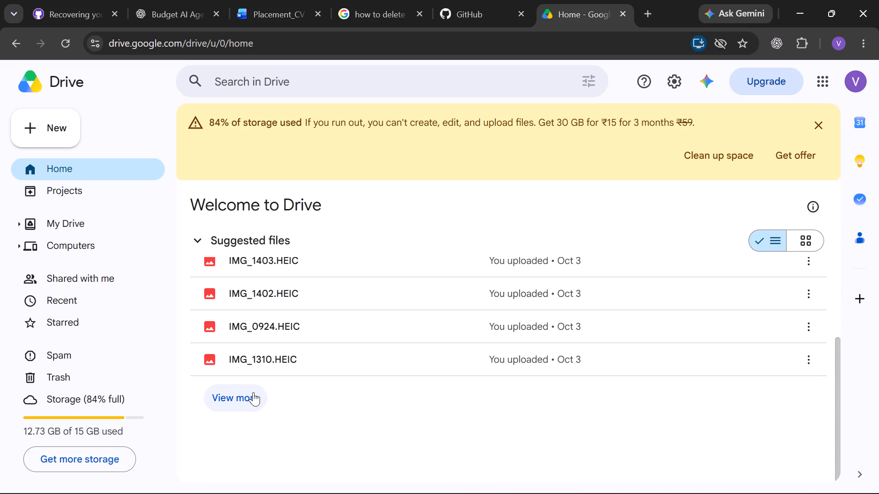
{"action": "left_click", "coordinate": [253, 392]}
{"action": "scroll", "coordinate": [375, 406], "scroll_direction": "down", "scroll_amount": 6}
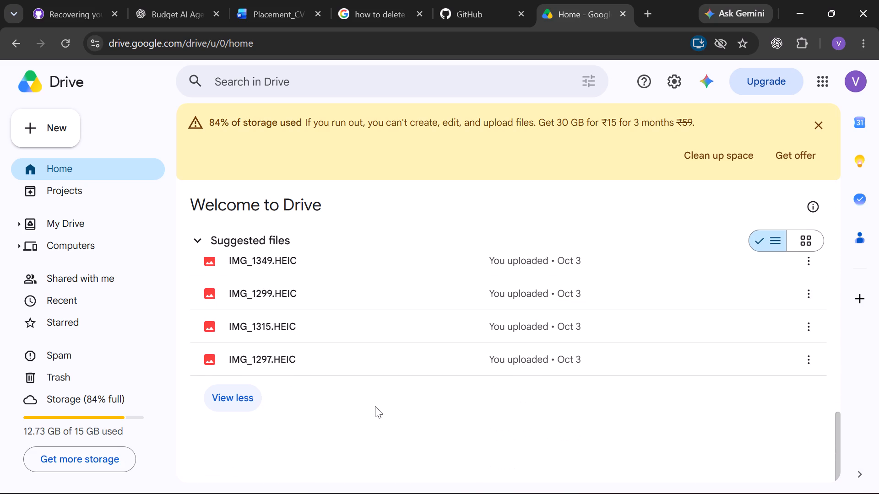
{"action": "scroll", "coordinate": [375, 406], "scroll_direction": "down", "scroll_amount": 2}
{"action": "scroll", "coordinate": [331, 364], "scroll_direction": "up", "scroll_amount": 4}
{"action": "scroll", "coordinate": [331, 364], "scroll_direction": "down", "scroll_amount": 4}
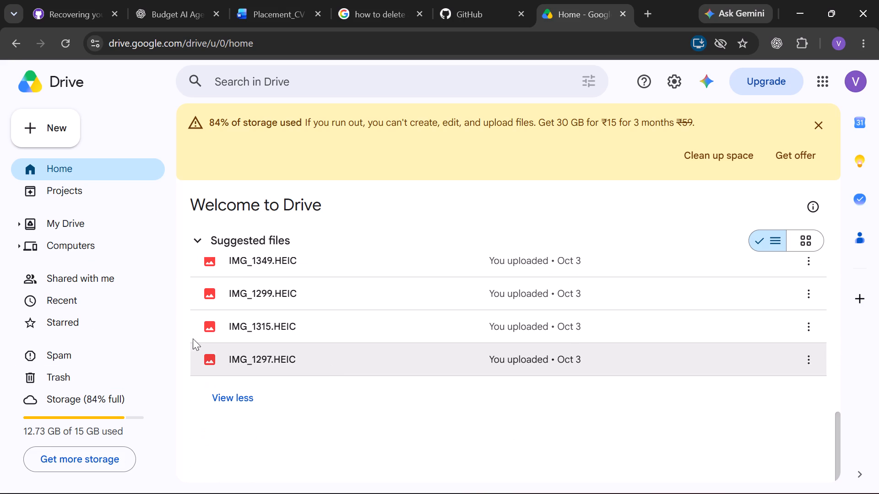
Browse the My Drive folders and files for the uploaded certificate PDFs.
{"action": "left_click", "coordinate": [92, 200]}
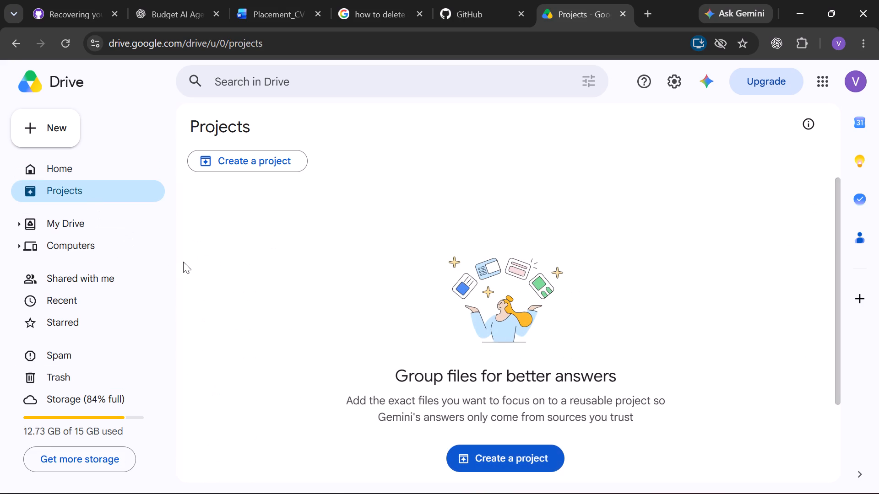
{"action": "left_click", "coordinate": [80, 224]}
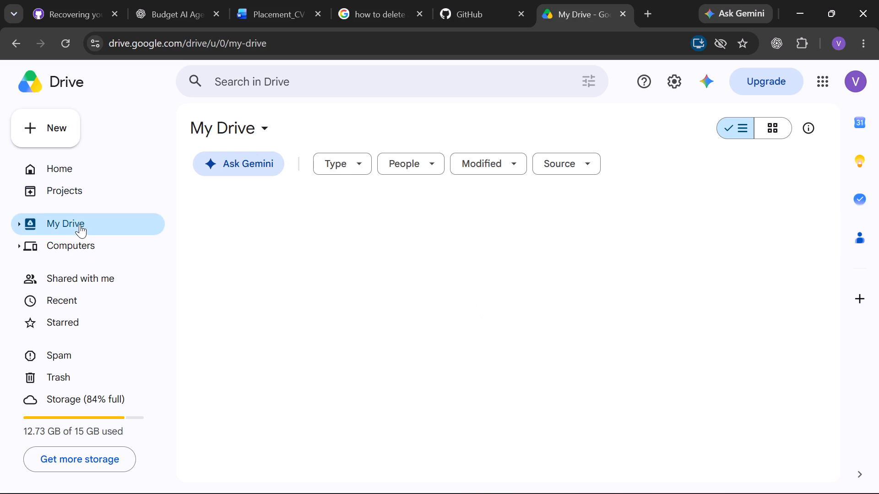
{"action": "scroll", "coordinate": [273, 287], "scroll_direction": "down", "scroll_amount": 5}
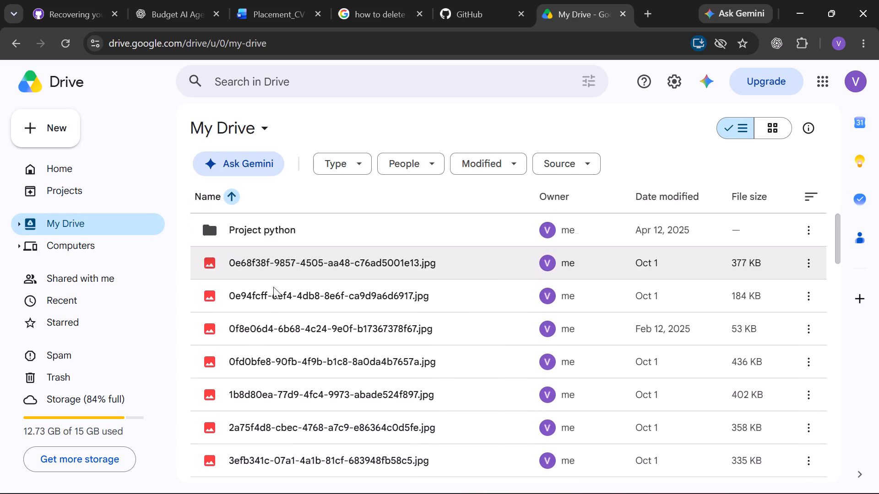
{"action": "scroll", "coordinate": [273, 287], "scroll_direction": "down", "scroll_amount": 18}
{"action": "scroll", "coordinate": [273, 287], "scroll_direction": "up", "scroll_amount": 1}
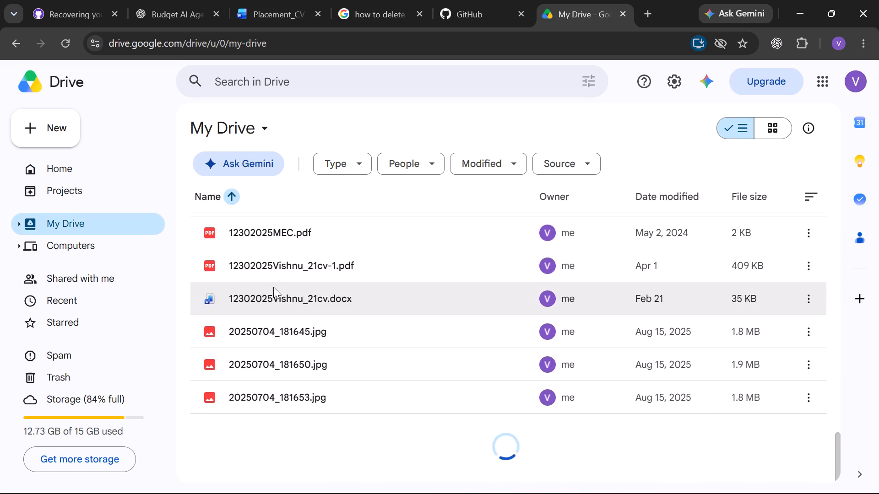
{"action": "scroll", "coordinate": [273, 287], "scroll_direction": "up", "scroll_amount": 10}
{"action": "scroll", "coordinate": [273, 287], "scroll_direction": "down", "scroll_amount": 8}
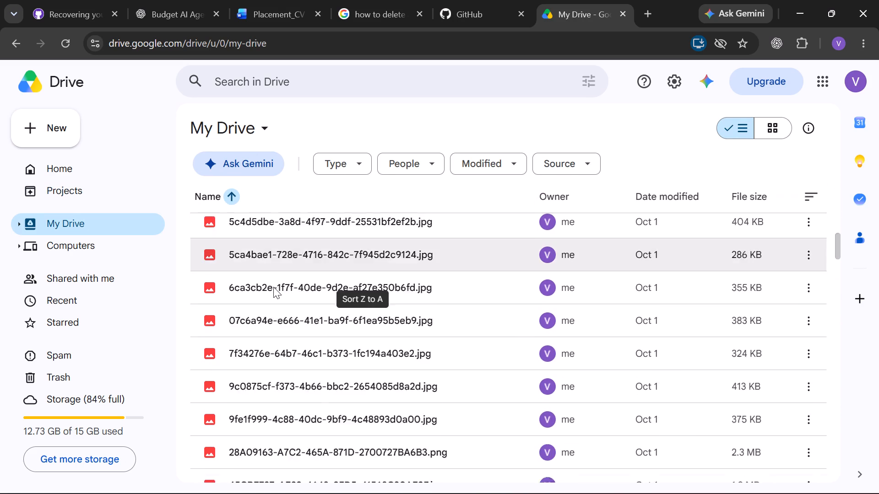
{"action": "scroll", "coordinate": [273, 287], "scroll_direction": "down", "scroll_amount": 17}
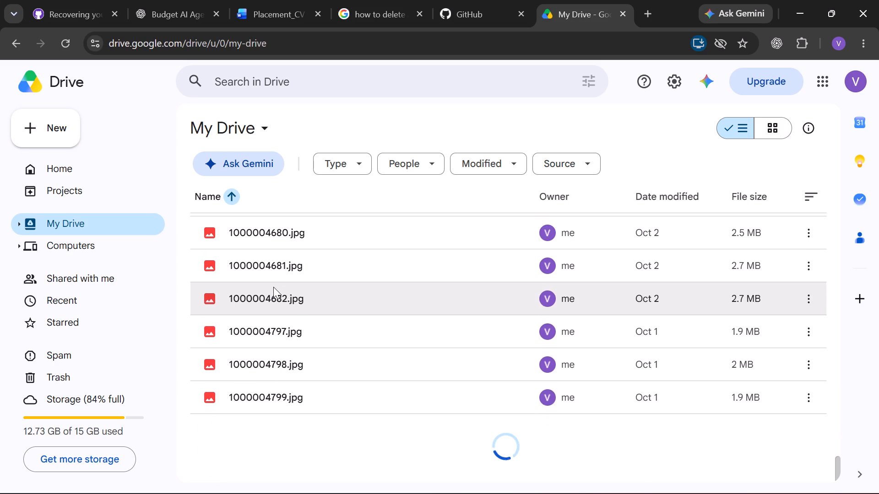
{"action": "scroll", "coordinate": [273, 287], "scroll_direction": "down", "scroll_amount": 15}
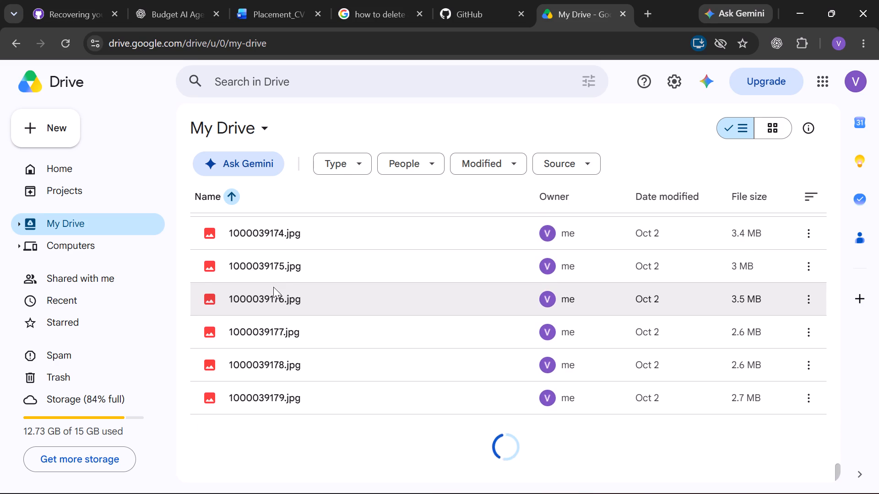
{"action": "scroll", "coordinate": [273, 287], "scroll_direction": "down", "scroll_amount": 1}
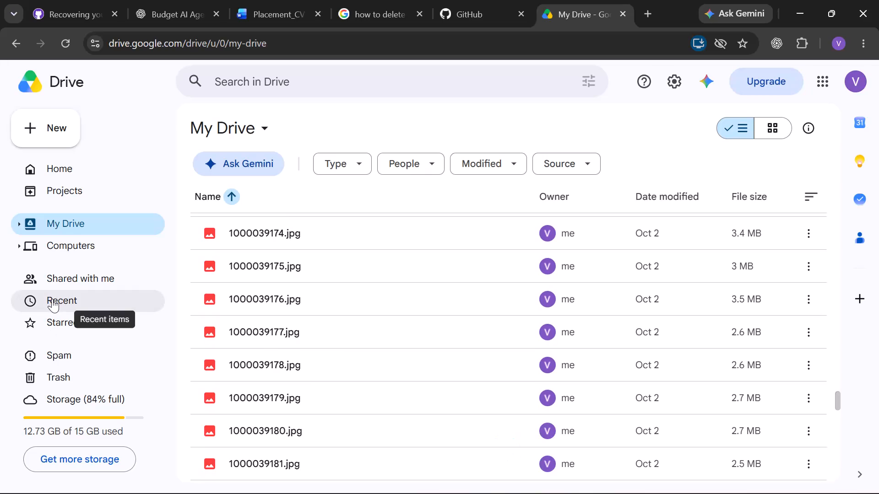
{"action": "scroll", "coordinate": [309, 403], "scroll_direction": "down", "scroll_amount": 14}
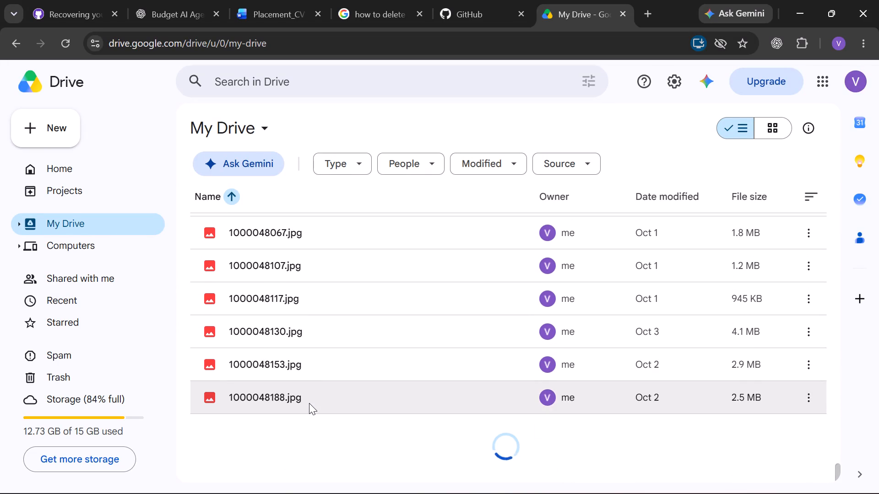
{"action": "scroll", "coordinate": [86, 327], "scroll_direction": "down", "scroll_amount": 4}
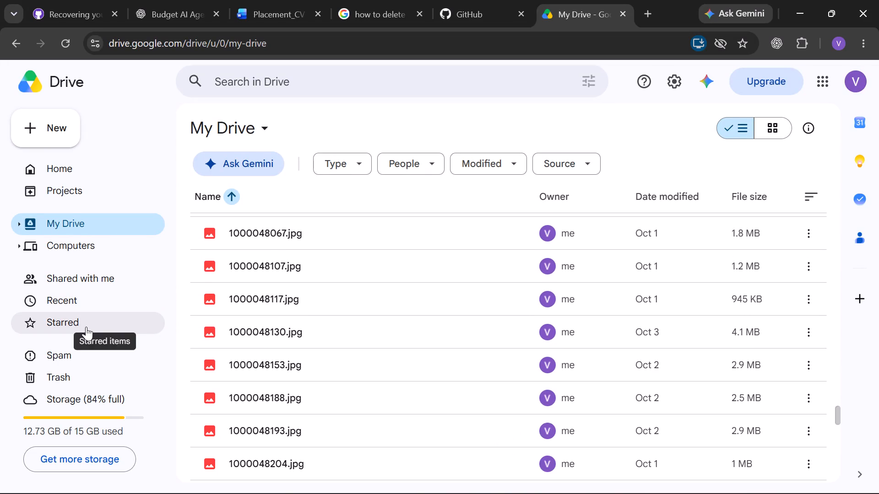
{"action": "scroll", "coordinate": [421, 362], "scroll_direction": "down", "scroll_amount": 5}
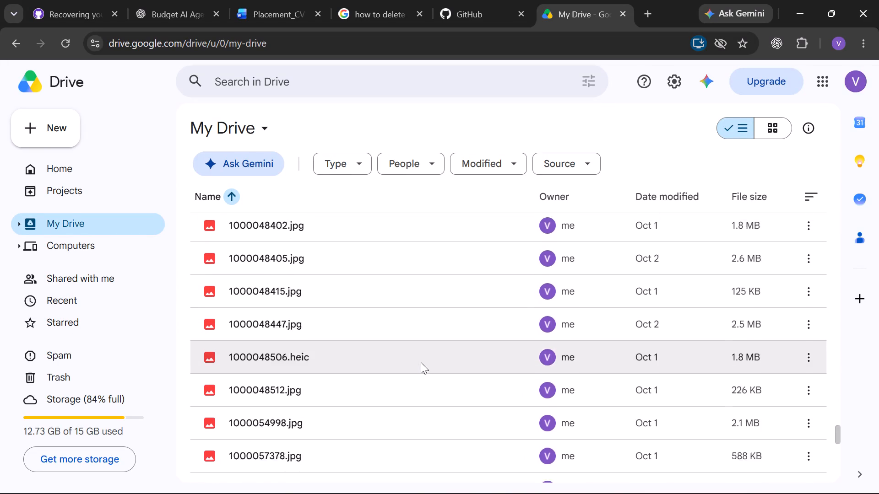
{"action": "scroll", "coordinate": [421, 362], "scroll_direction": "down", "scroll_amount": 16}
{"action": "scroll", "coordinate": [421, 362], "scroll_direction": "up", "scroll_amount": 3}
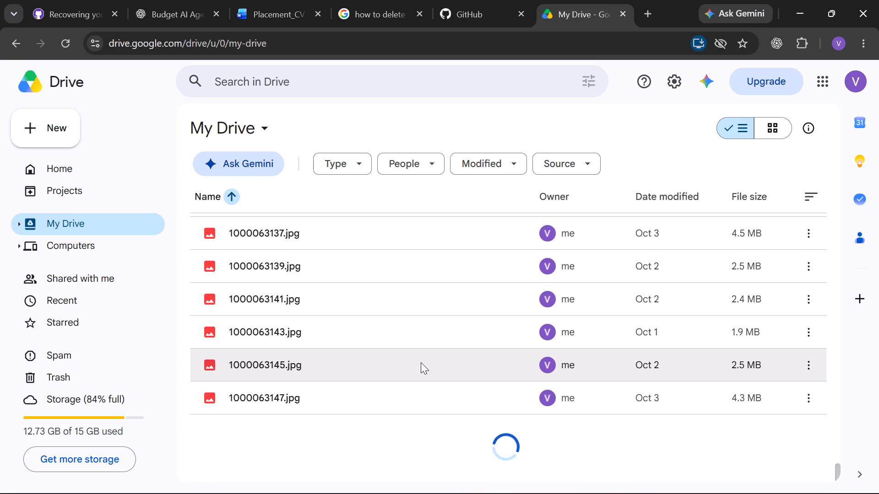
{"action": "scroll", "coordinate": [421, 362], "scroll_direction": "up", "scroll_amount": 6}
{"action": "scroll", "coordinate": [421, 362], "scroll_direction": "up", "scroll_amount": 17}
{"action": "scroll", "coordinate": [421, 362], "scroll_direction": "up", "scroll_amount": 6}
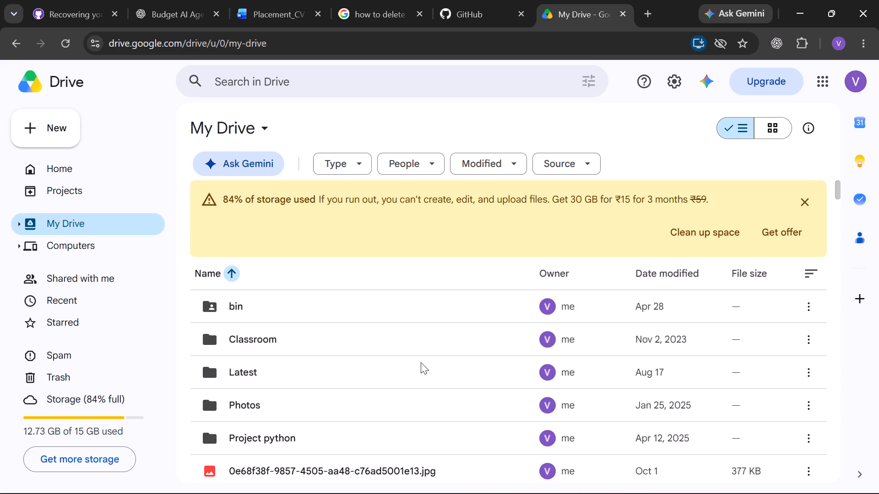
{"action": "scroll", "coordinate": [421, 362], "scroll_direction": "up", "scroll_amount": 6}
{"action": "scroll", "coordinate": [336, 233], "scroll_direction": "up", "scroll_amount": 5}
Dismiss the storage offer banner above the My Drive file list.
{"action": "left_click", "coordinate": [800, 214]}
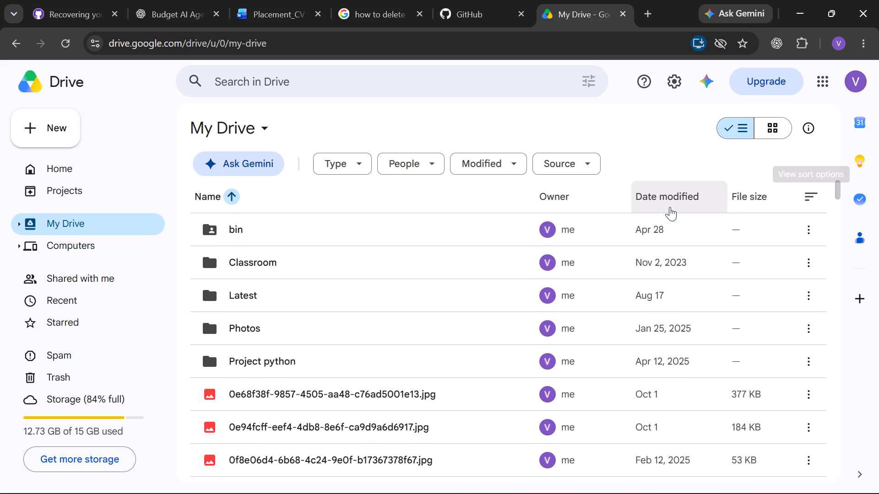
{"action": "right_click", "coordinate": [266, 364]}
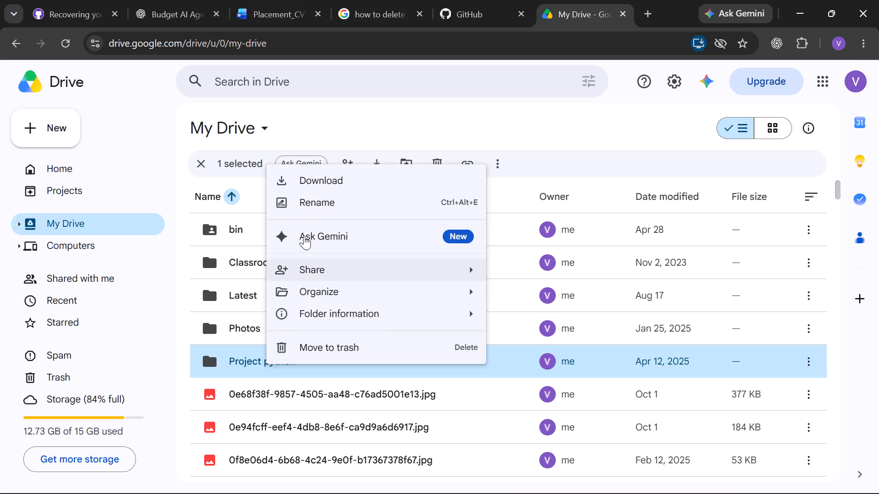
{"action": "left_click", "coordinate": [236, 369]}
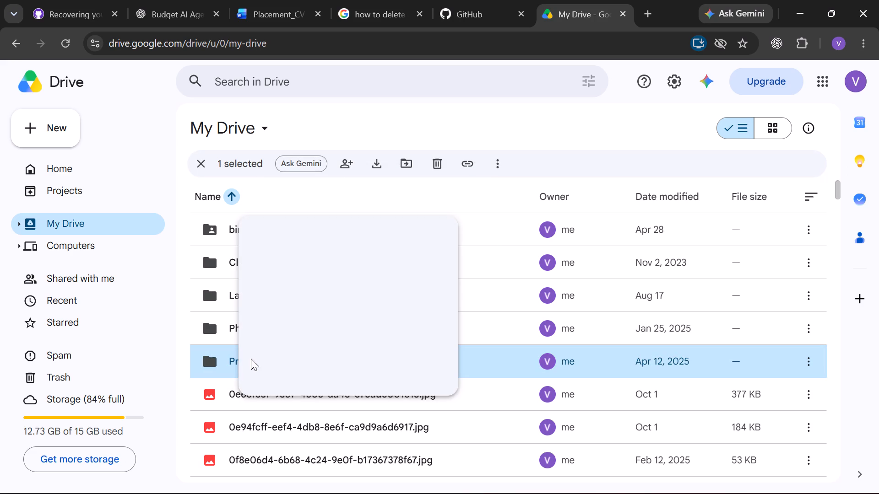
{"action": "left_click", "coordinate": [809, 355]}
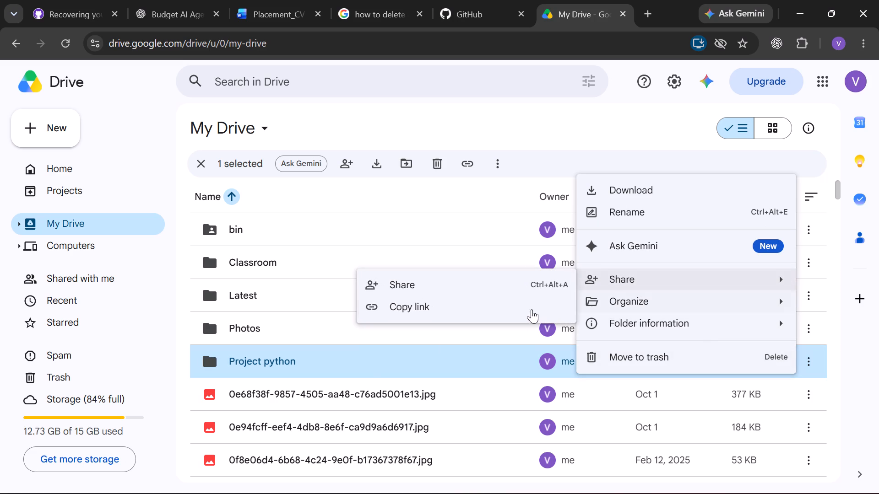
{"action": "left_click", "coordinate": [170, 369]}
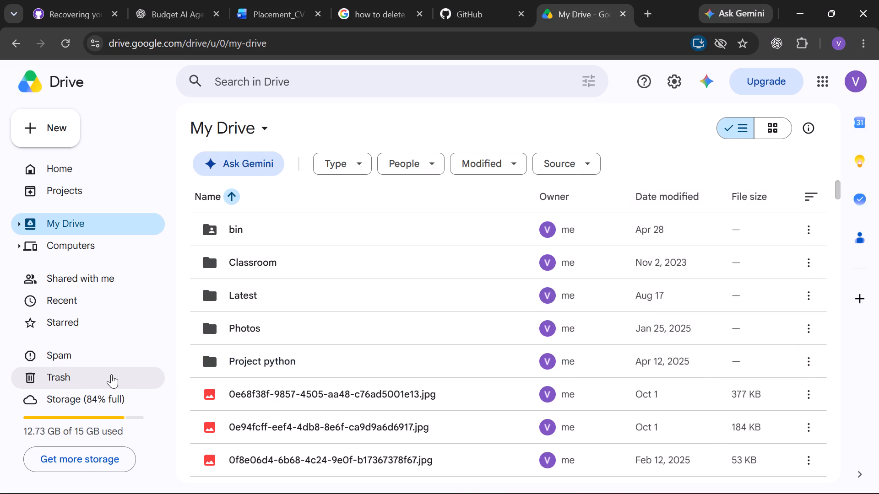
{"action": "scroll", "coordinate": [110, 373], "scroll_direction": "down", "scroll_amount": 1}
Search the web in a new tab for how to find uploaded files in Google Drive and read the overview.
{"action": "left_click", "coordinate": [652, 0]}
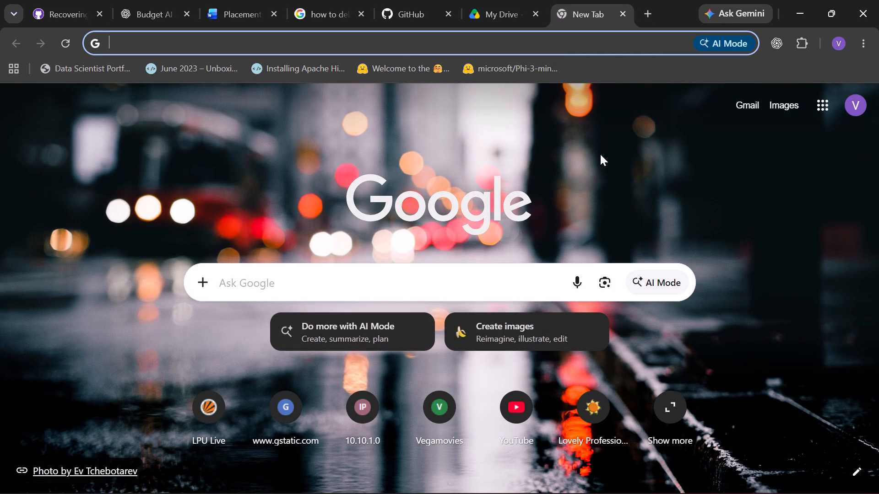
{"action": "type", "text": "how"}
{"action": "key", "text": "space"}
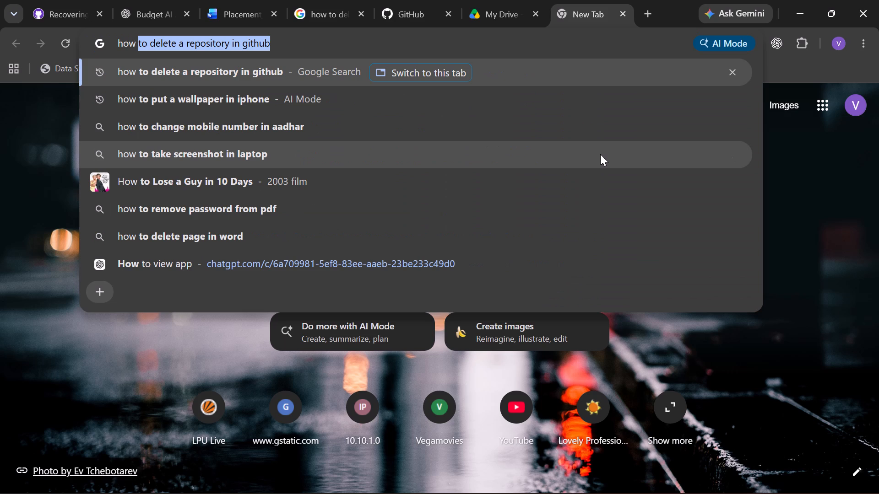
{"action": "type", "text": "to find"}
{"action": "key", "text": "space"}
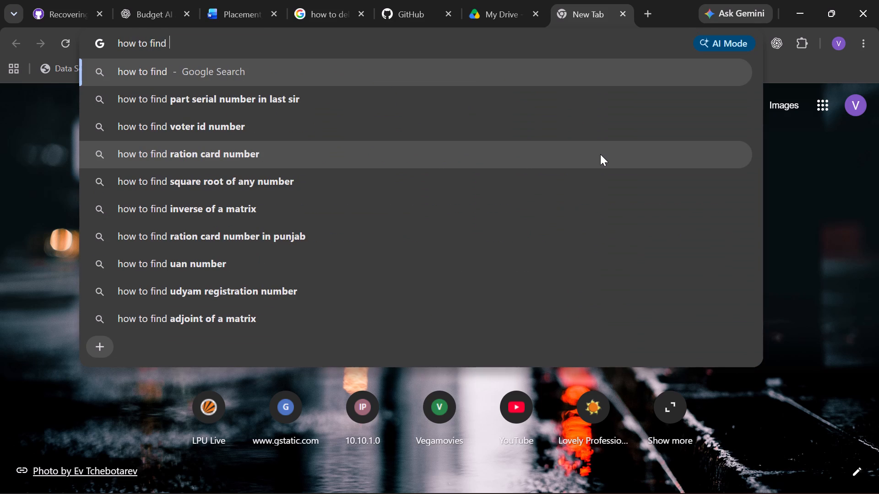
{"action": "type", "text": "the recently upo"}
{"action": "key", "text": "BackSpace"}
{"action": "type", "text": "loaded"}
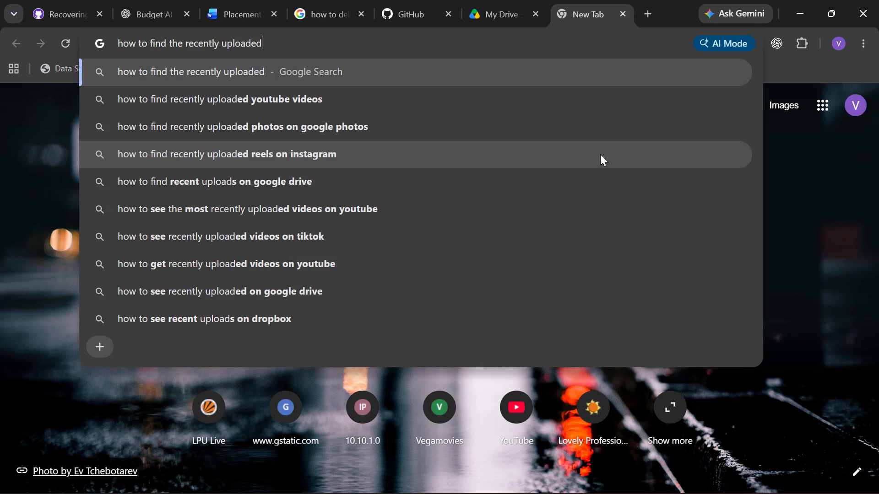
{"action": "key", "text": "space"}
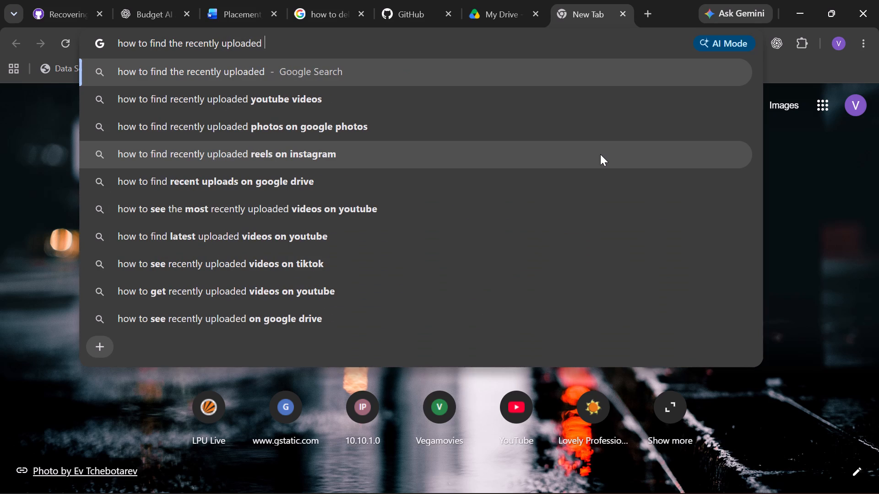
{"action": "type", "text": "files in"}
{"action": "key", "text": "space"}
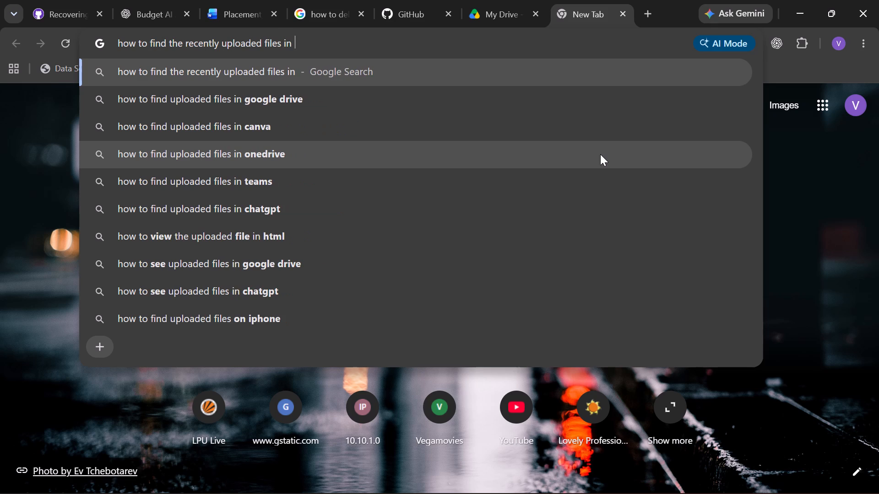
{"action": "left_click", "coordinate": [574, 108]}
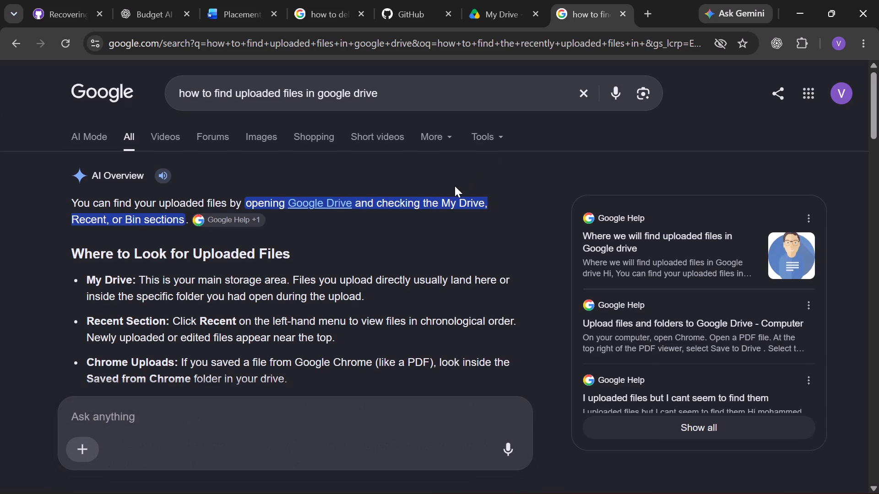
{"action": "scroll", "coordinate": [455, 186], "scroll_direction": "down", "scroll_amount": 1}
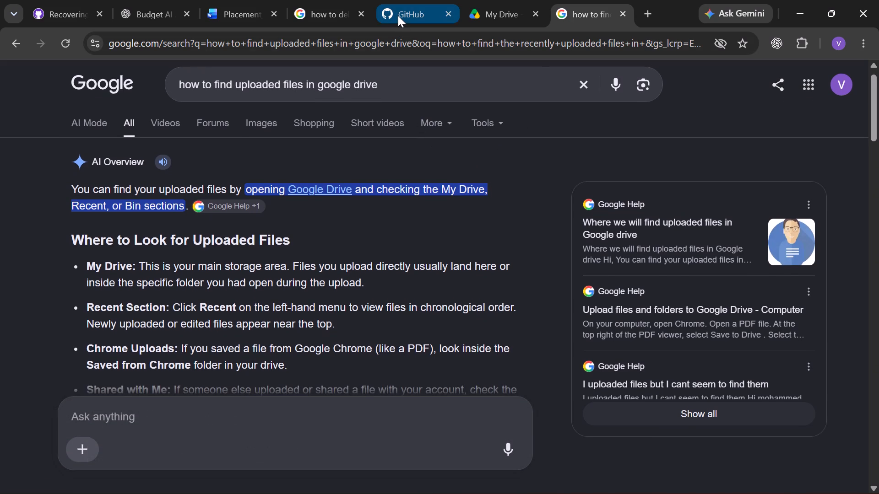
Go back to Google Drive and list the recent files to locate the uploaded certificate PDFs.
{"action": "left_click", "coordinate": [398, 16]}
{"action": "left_click", "coordinate": [490, 0]}
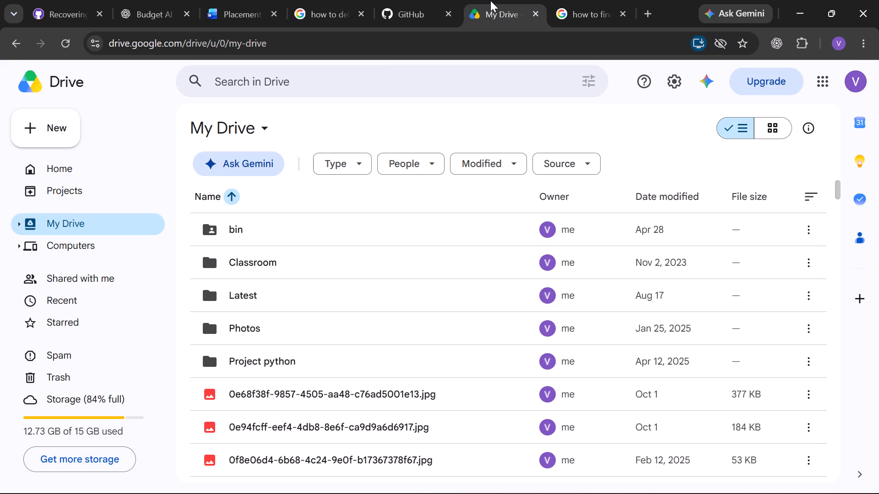
{"action": "left_click", "coordinate": [58, 309]}
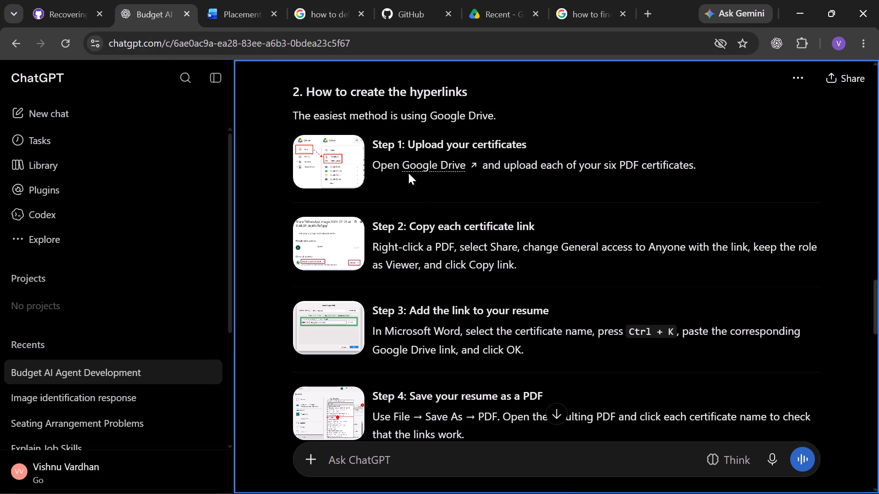
{"action": "left_click", "coordinate": [244, 0]}
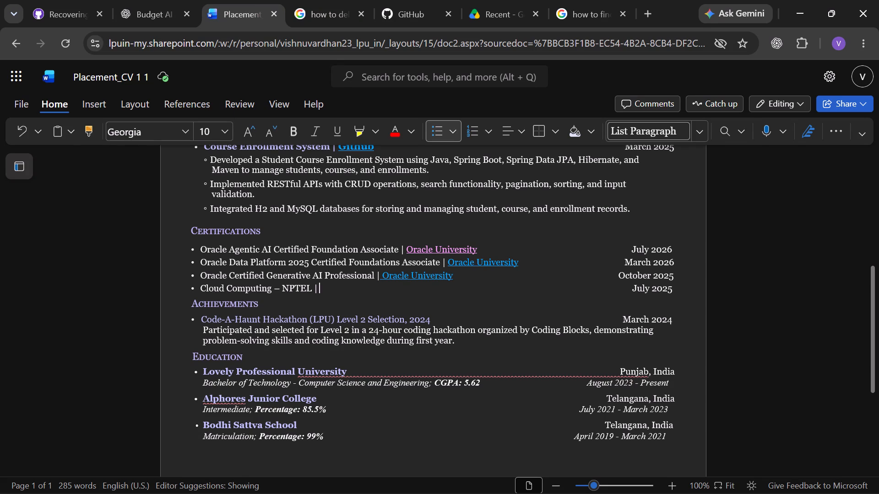
{"action": "key", "text": "ctrl+v"}
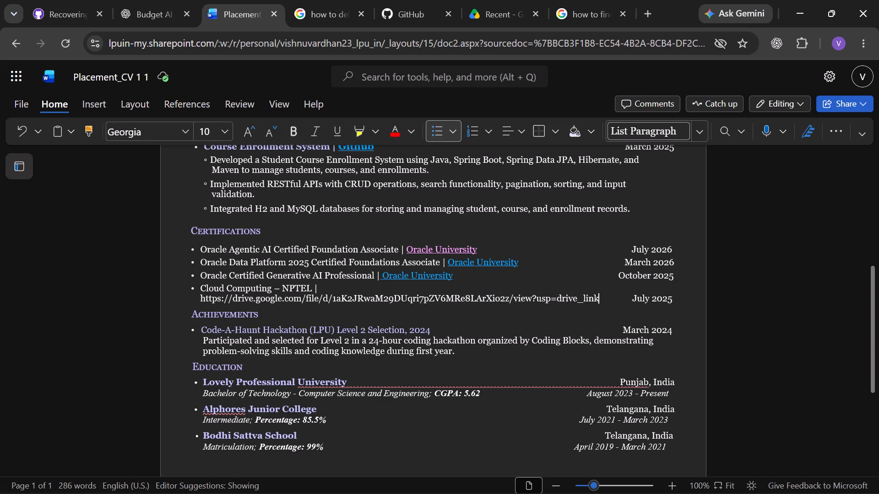
{"action": "left_click", "coordinate": [200, 297]}
{"action": "key", "text": "space"}
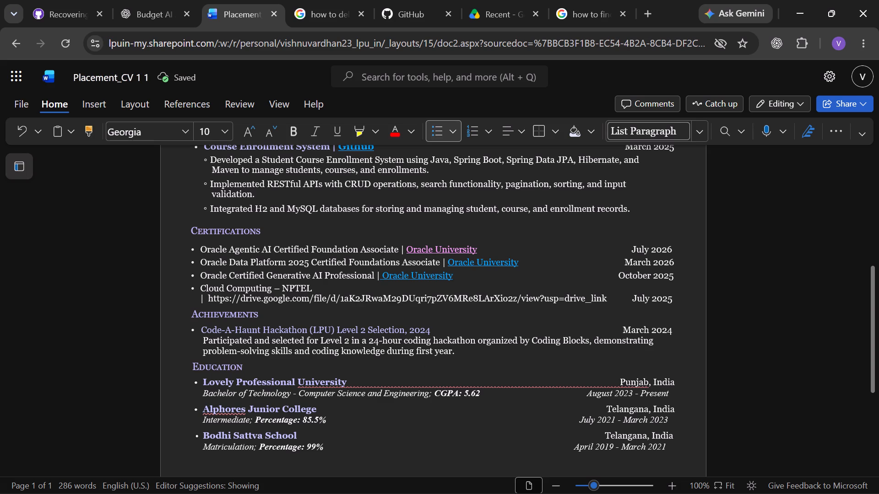
{"action": "key", "text": "BackSpace"}
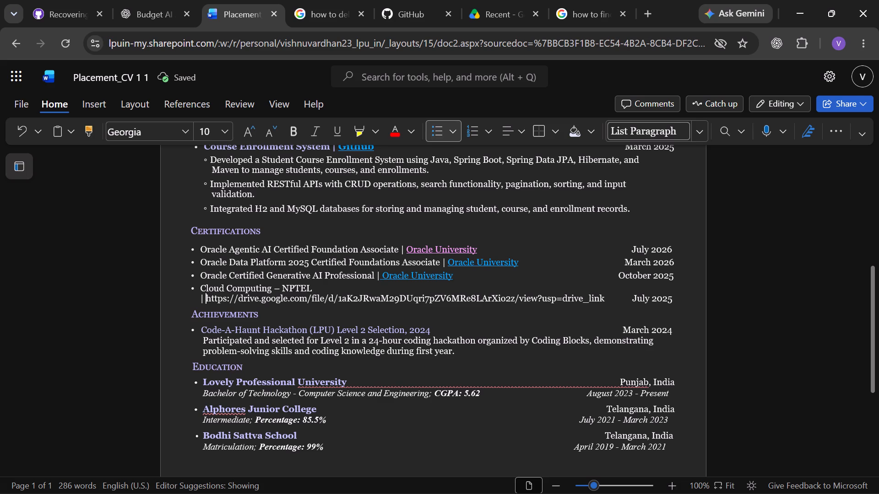
Turn the pasted Drive URL in the NPTEL entry into a hyperlink to that address with the display text "Cloud Computing".
{"action": "left_click_drag", "start_coordinate": [204, 297], "coordinate": [218, 298]}
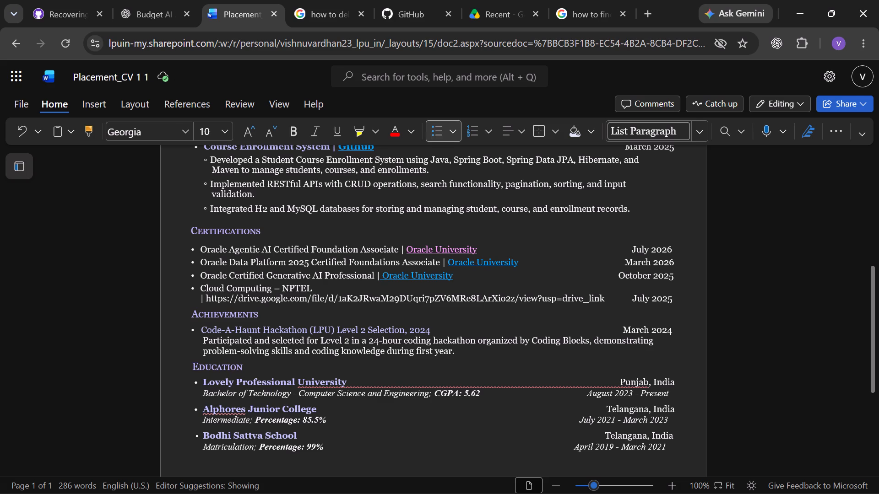
{"action": "left_click_drag", "start_coordinate": [218, 298], "coordinate": [603, 298]}
{"action": "right_click", "coordinate": [577, 299]}
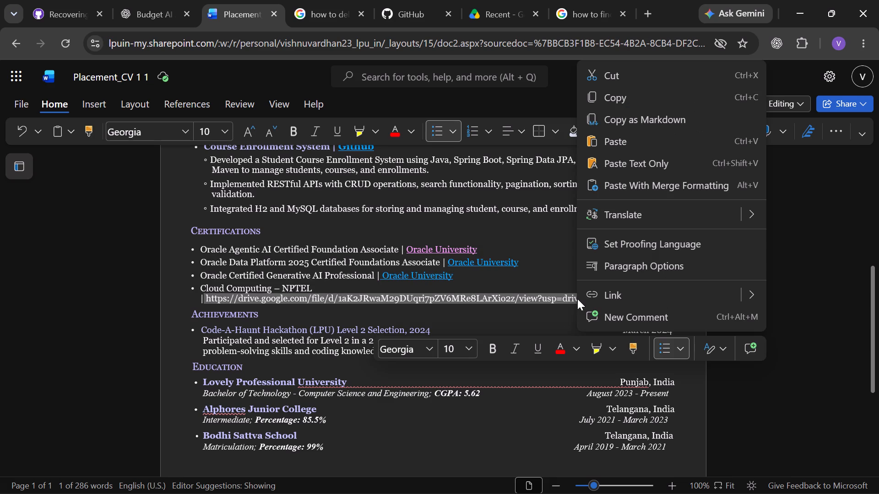
{"action": "left_click", "coordinate": [608, 294]}
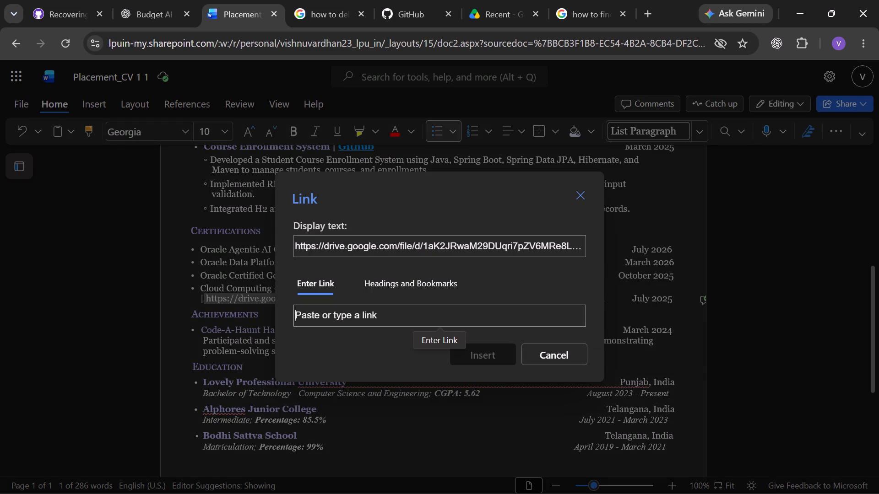
{"action": "key", "text": "ctrl+v"}
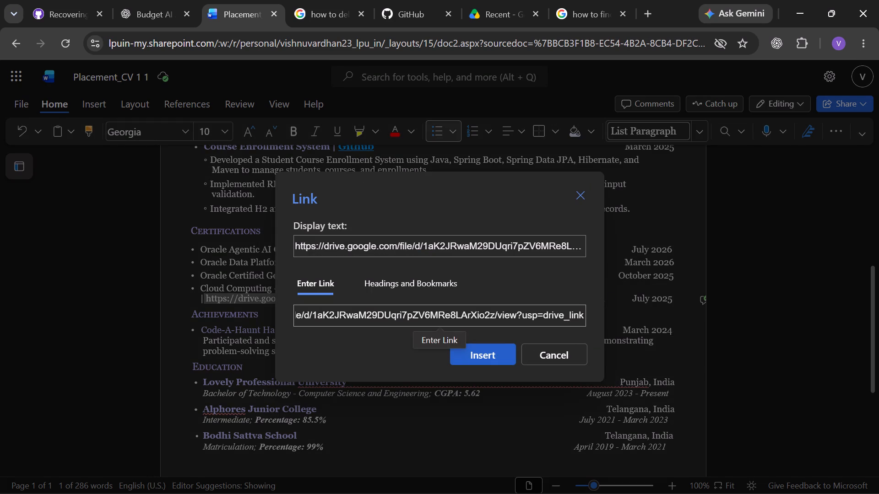
{"action": "left_click", "coordinate": [487, 248]}
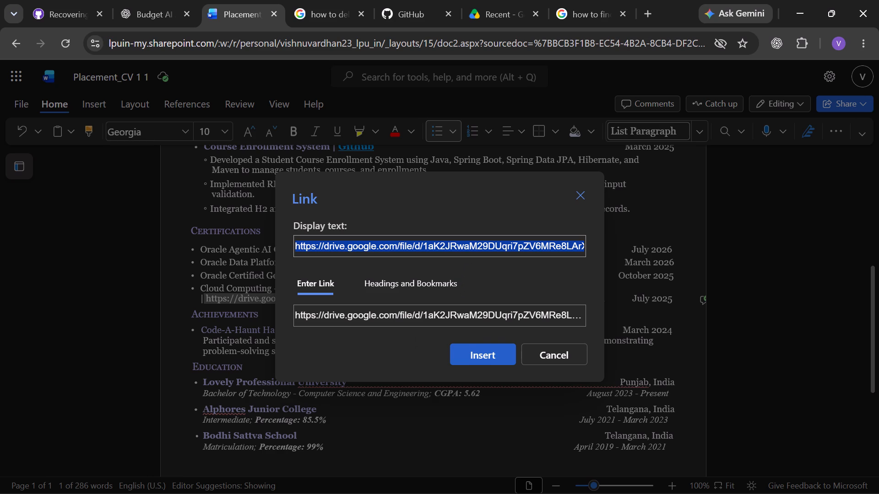
{"action": "key", "text": "BackSpace"}
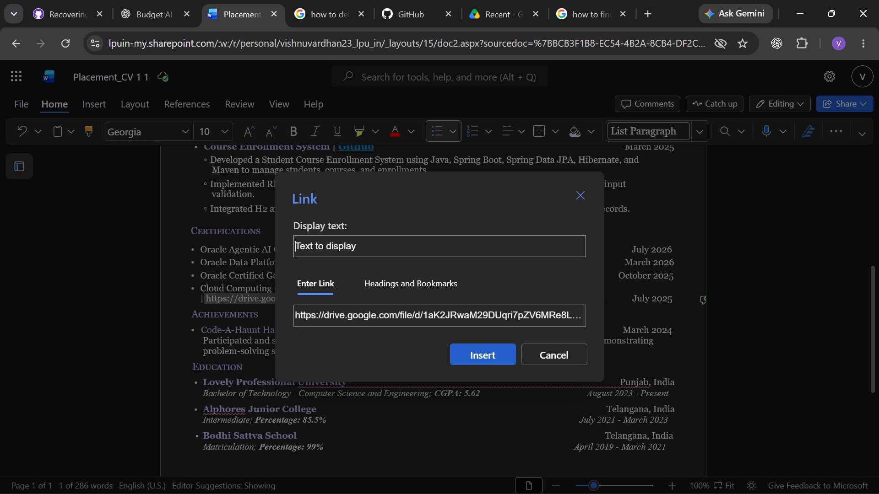
{"action": "type", "text": "Cloud"}
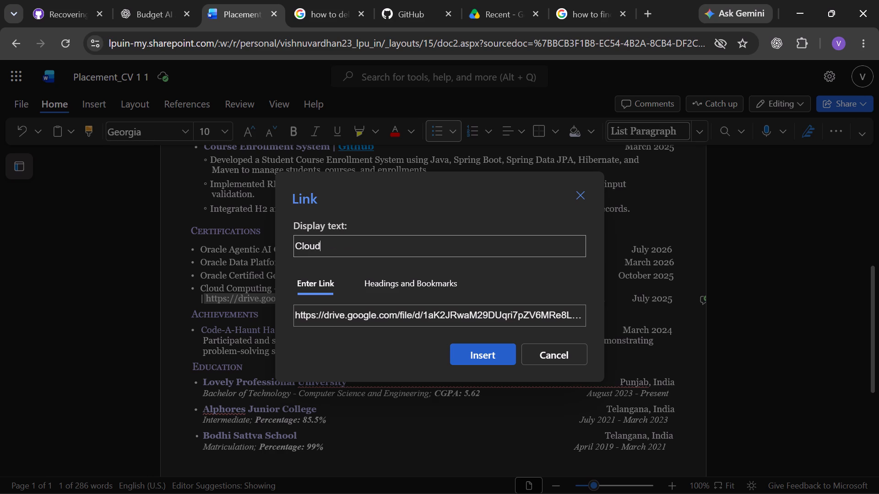
{"action": "key", "text": "space"}
{"action": "type", "text": "Computing"}
{"action": "left_click", "coordinate": [480, 348]}
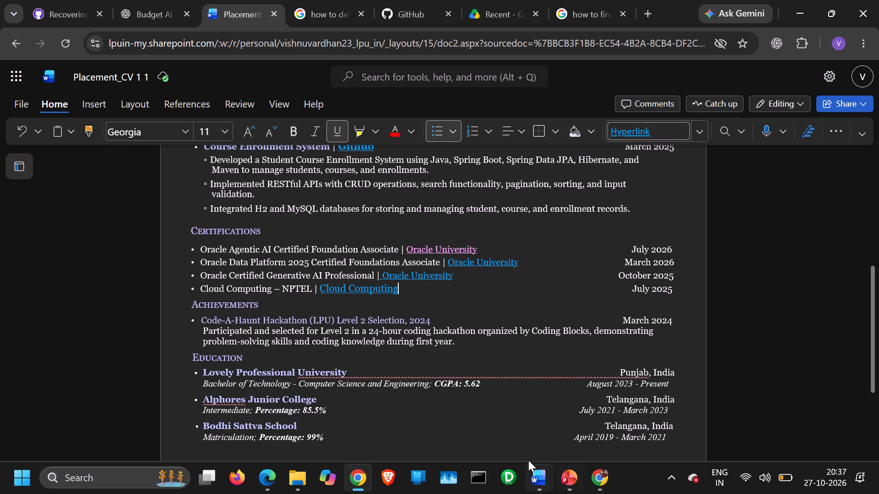
Replace the certification title "Oracle Certified Generative AI Professional" in Placement_CV with "PL/SQL and Data Science Bootcamp", checking the certificate files in Google Drive first.
{"action": "left_click", "coordinate": [483, 19]}
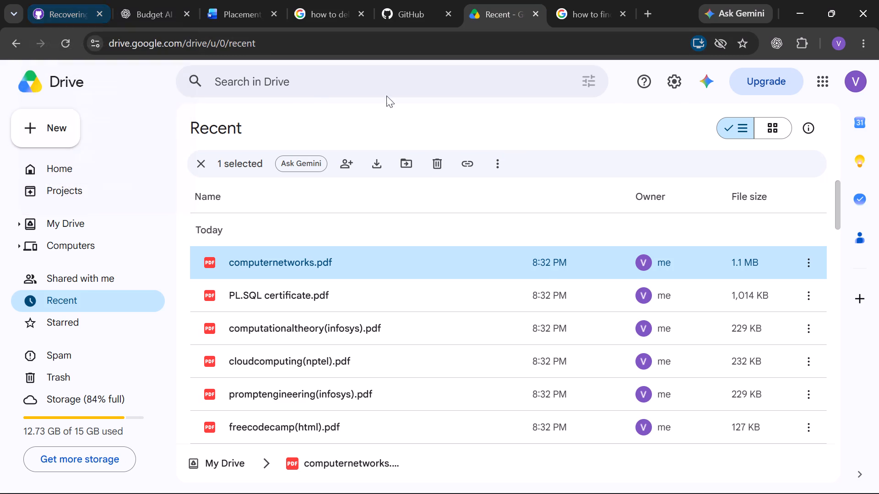
{"action": "left_click", "coordinate": [242, 14]}
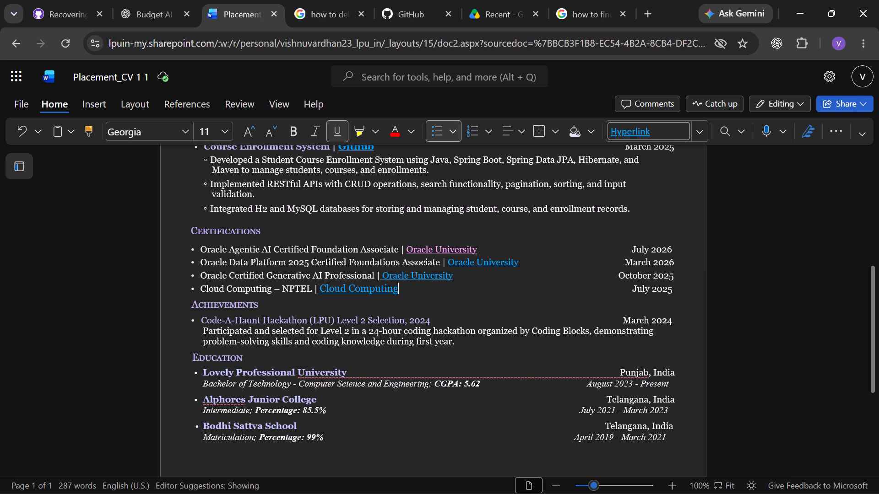
{"action": "left_click_drag", "start_coordinate": [201, 275], "coordinate": [373, 277]}
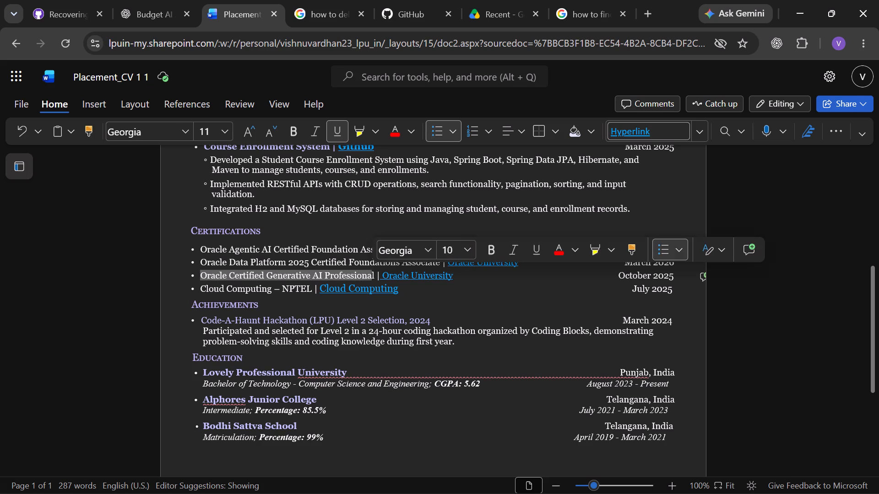
{"action": "key", "text": "BackSpace"}
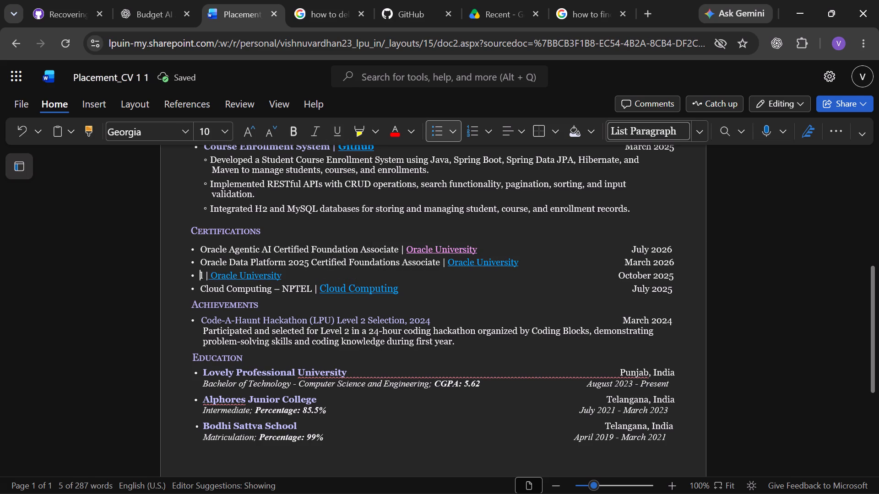
{"action": "key", "text": "Delete"}
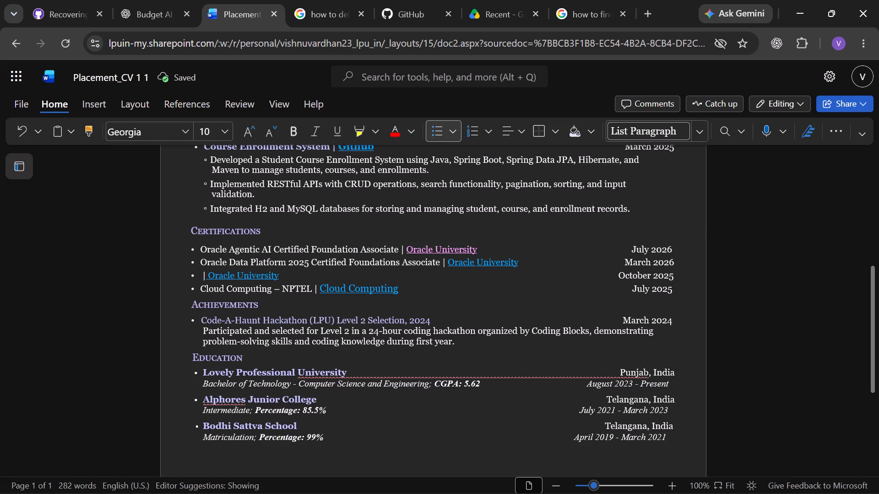
{"action": "type", "text": "PL"}
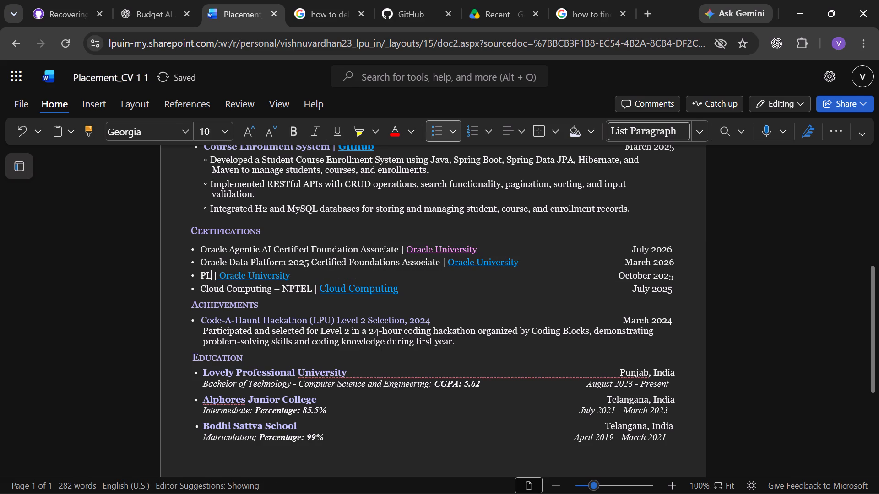
{"action": "type", "text": "?SQL"}
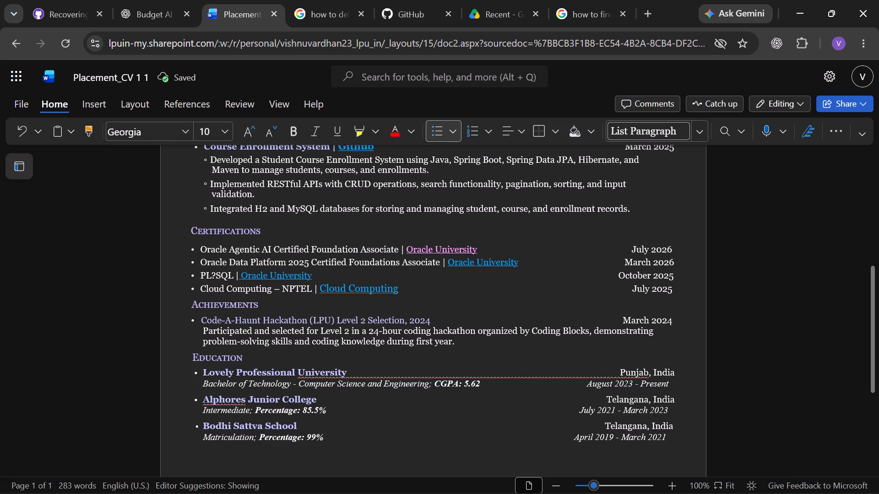
{"action": "key", "text": "Left"}
{"action": "key", "text": "Left"}
{"action": "key", "text": "Left"}
{"action": "key", "text": "BackSpace"}
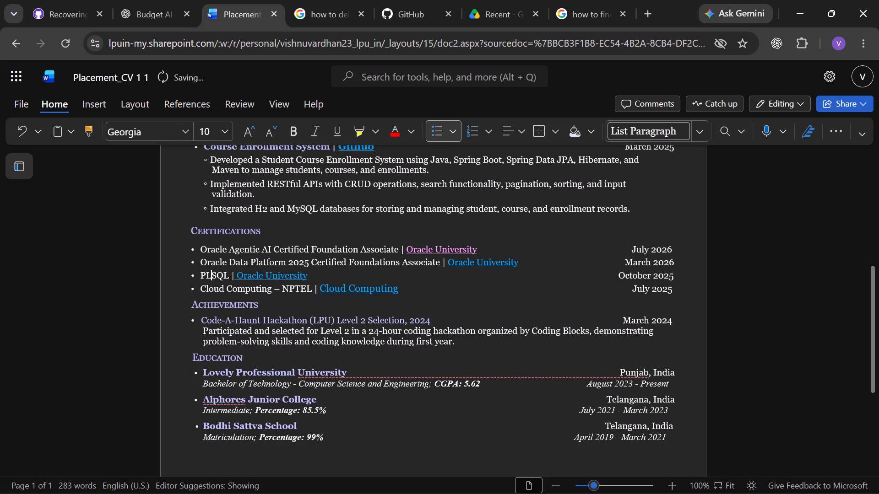
{"action": "key", "text": "slash"}
{"action": "key", "text": "Right"}
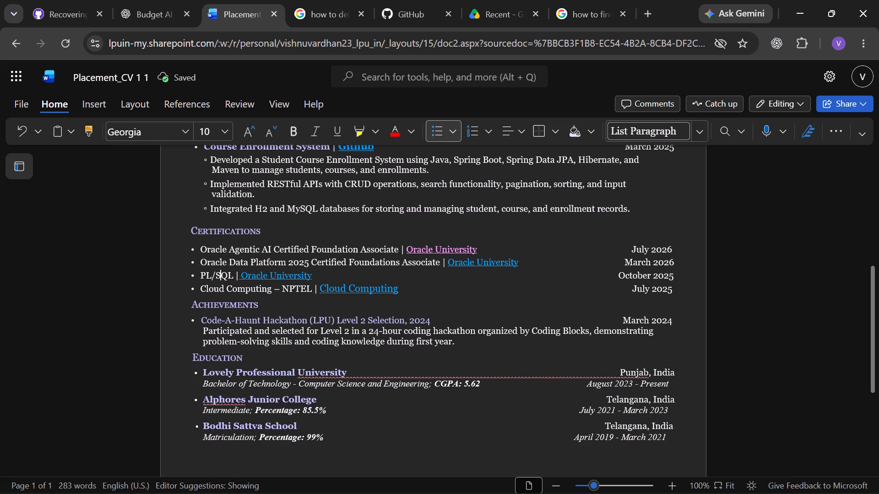
{"action": "key", "text": "Right"}
{"action": "key", "text": "Right"}
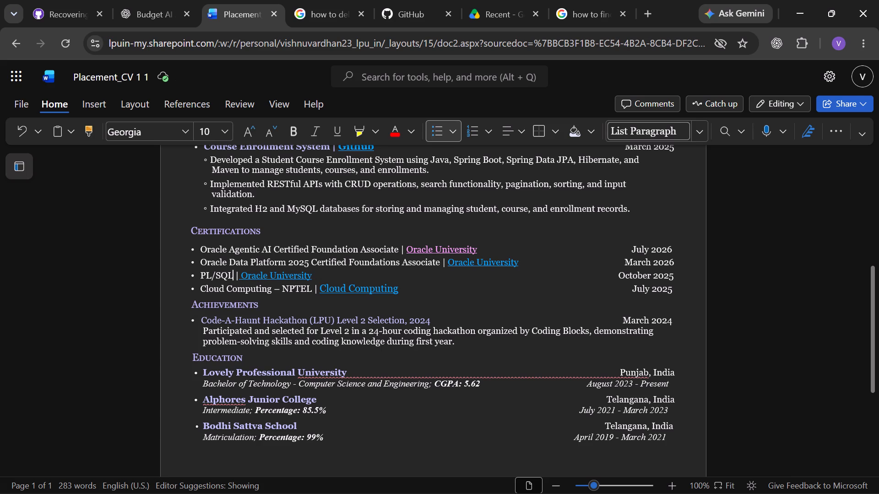
{"action": "key", "text": "space"}
{"action": "type", "text": "and"}
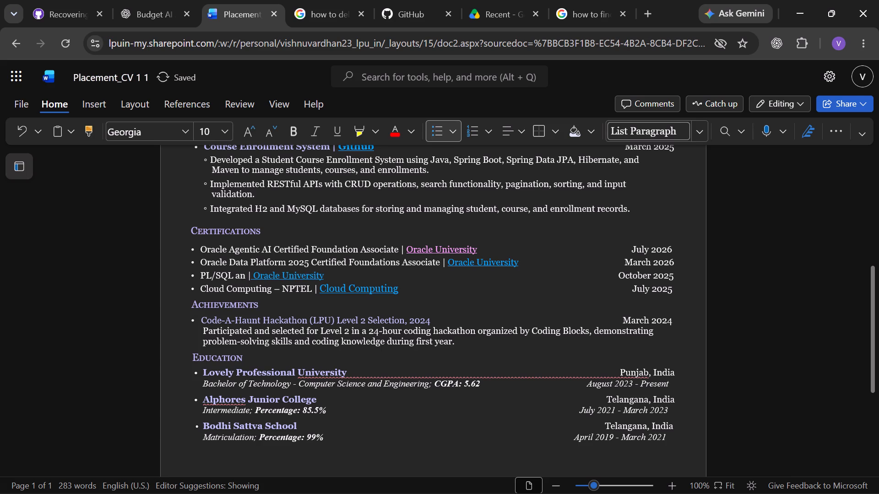
{"action": "key", "text": "space"}
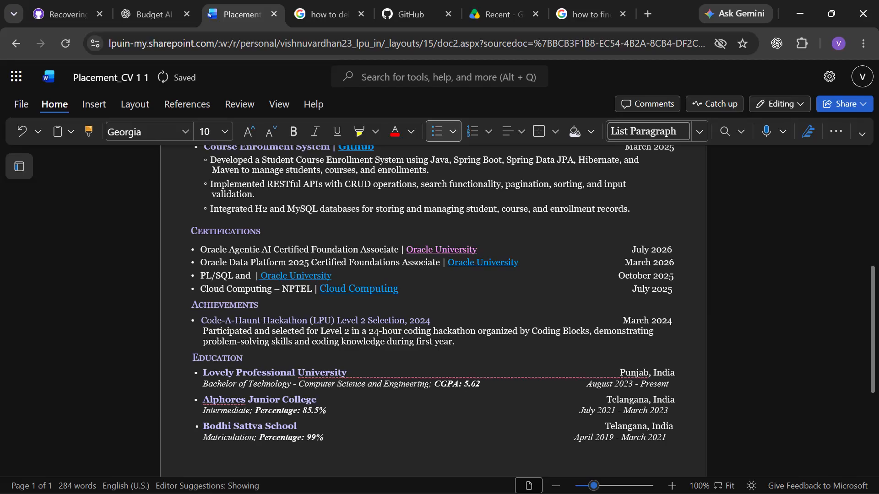
{"action": "type", "text": "Data Science"}
{"action": "key", "text": "space"}
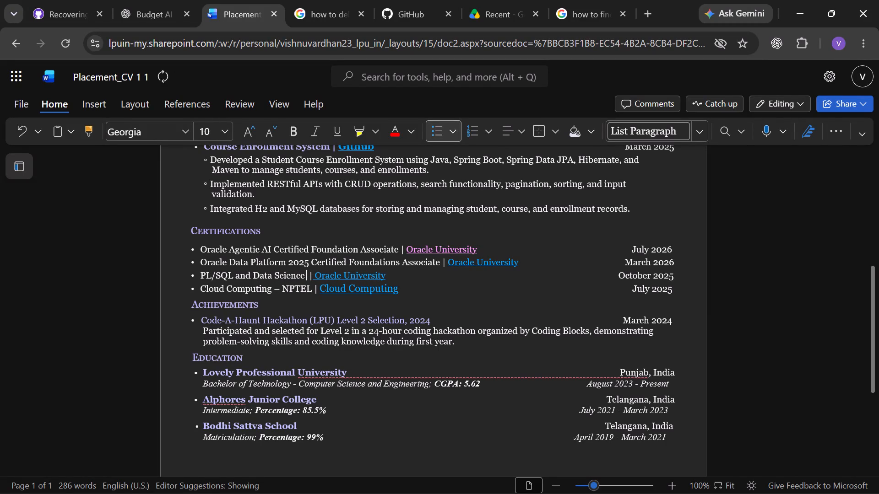
{"action": "key", "text": "shift+b"}
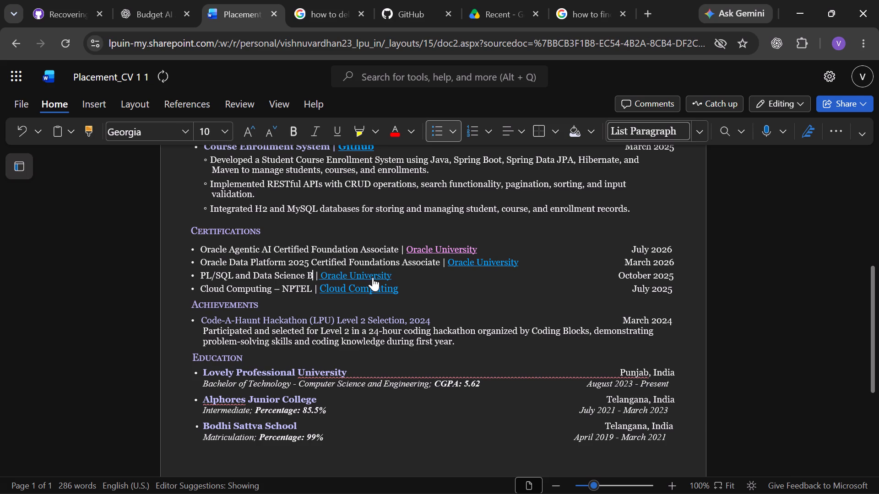
{"action": "type", "text": "oot"}
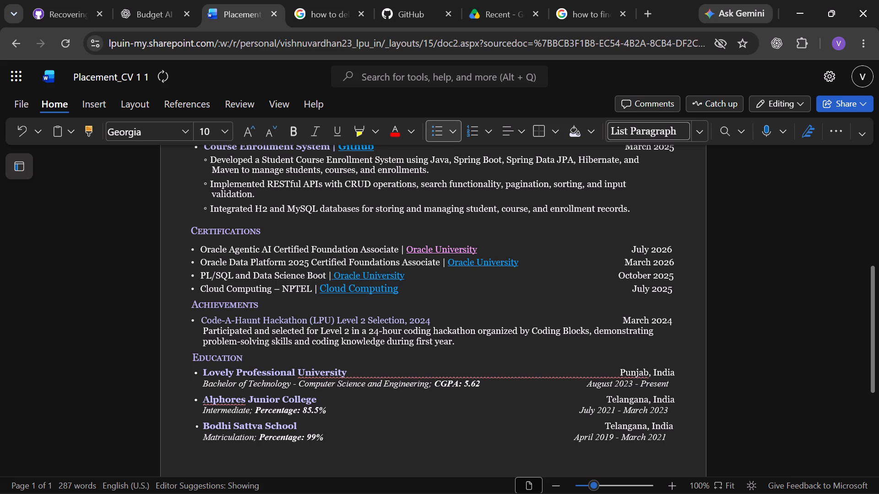
{"action": "type", "text": "camp"}
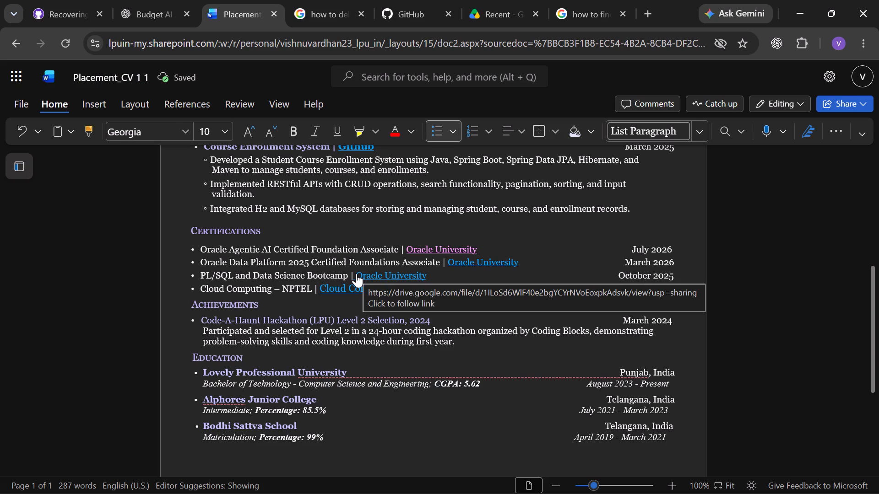
Delete the "Oracle University" link text from the PL/SQL and Data Science Bootcamp entry, keeping the separator before it.
{"action": "left_click_drag", "start_coordinate": [354, 274], "coordinate": [406, 274]}
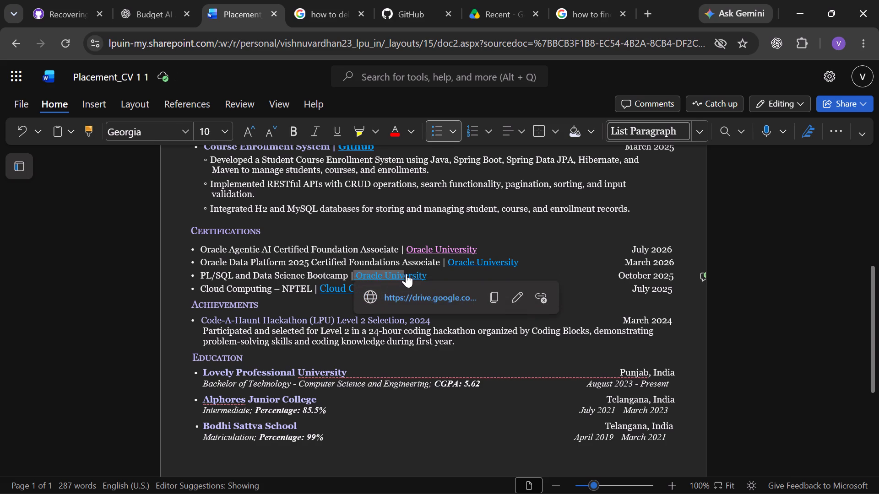
{"action": "left_click_drag", "start_coordinate": [406, 274], "coordinate": [432, 273]}
{"action": "key", "text": "BackSpace"}
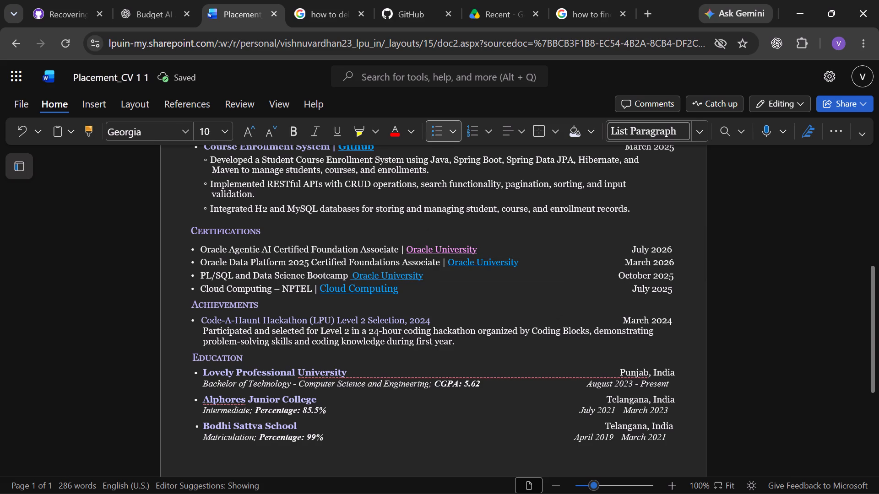
{"action": "key", "text": "ctrl+z"}
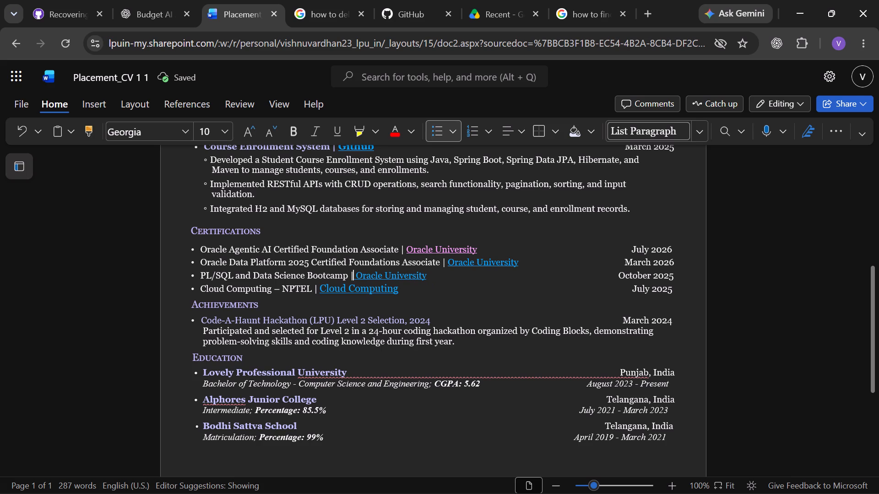
{"action": "left_click_drag", "start_coordinate": [436, 275], "coordinate": [359, 280]}
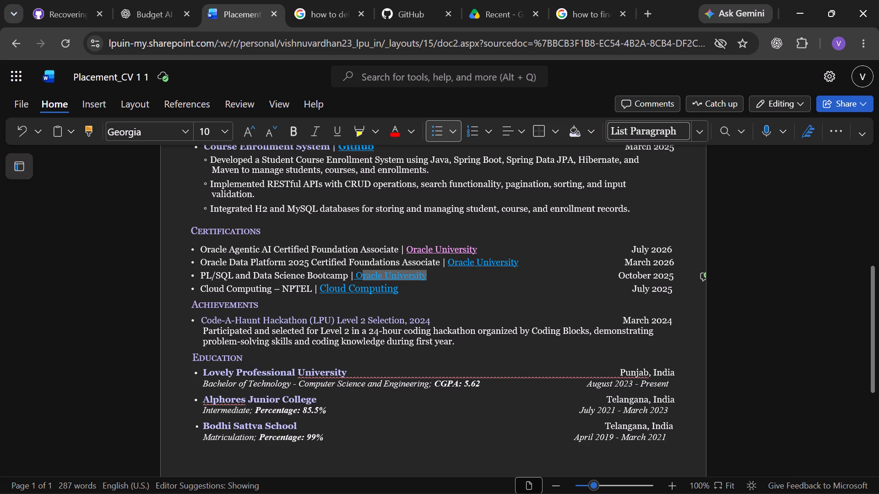
{"action": "left_click_drag", "start_coordinate": [359, 280], "coordinate": [358, 281]}
{"action": "key", "text": "BackSpace"}
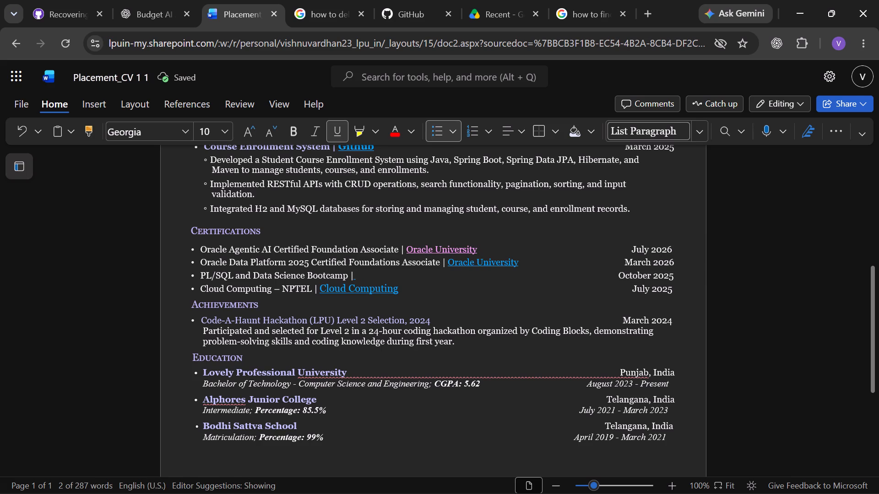
Copy the Google Drive link of PL.SQL certificate.pdf and paste it after "PL/SQL and Data Science Bootcamp |" in the Word document.
{"action": "left_click", "coordinate": [495, 0]}
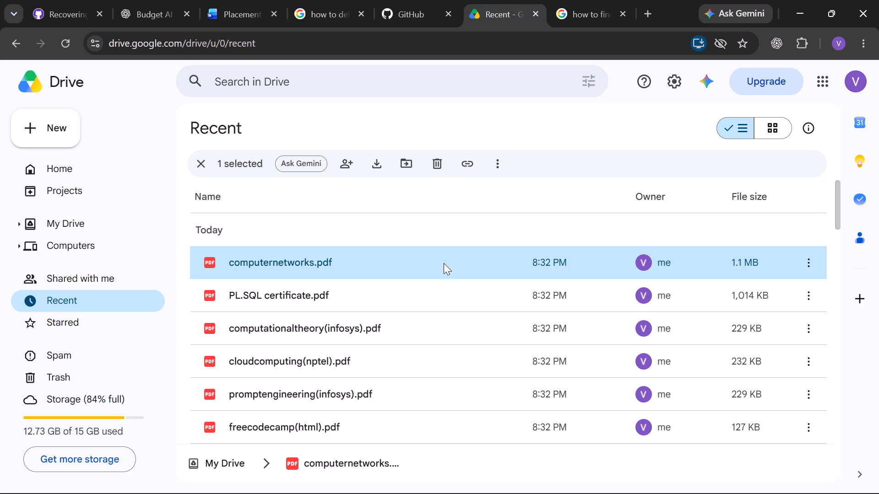
{"action": "right_click", "coordinate": [378, 293]}
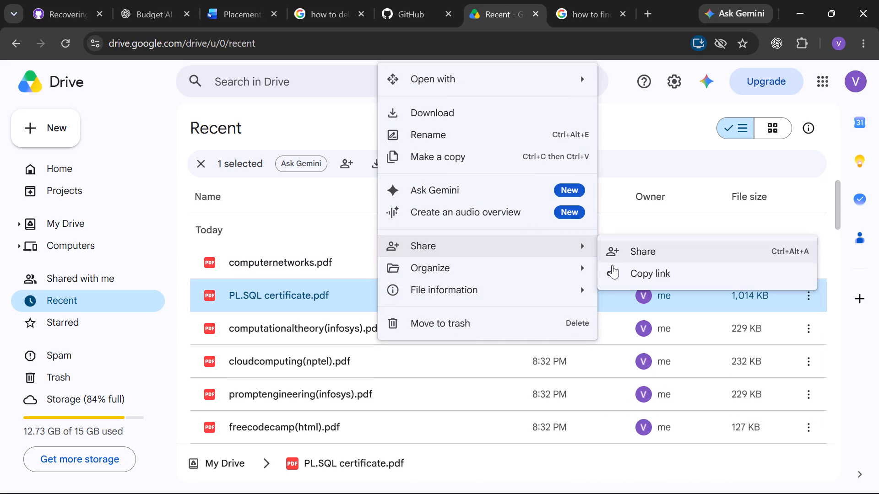
{"action": "left_click", "coordinate": [617, 272]}
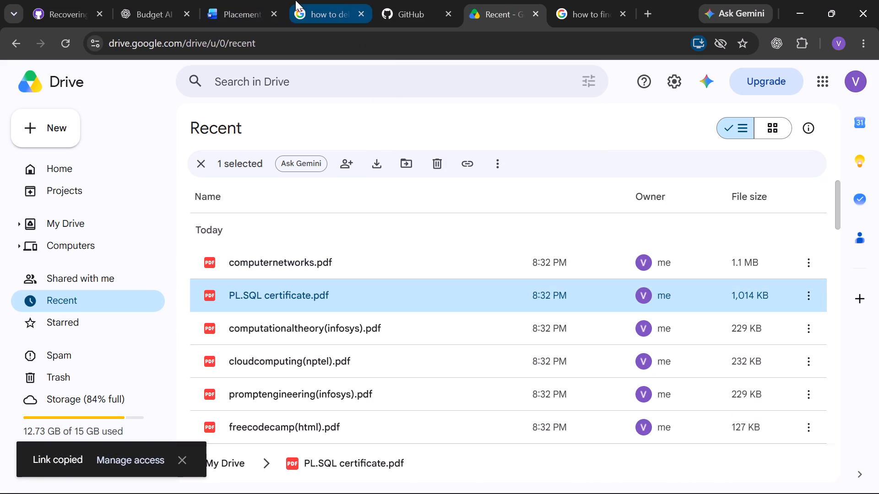
{"action": "left_click", "coordinate": [221, 0]}
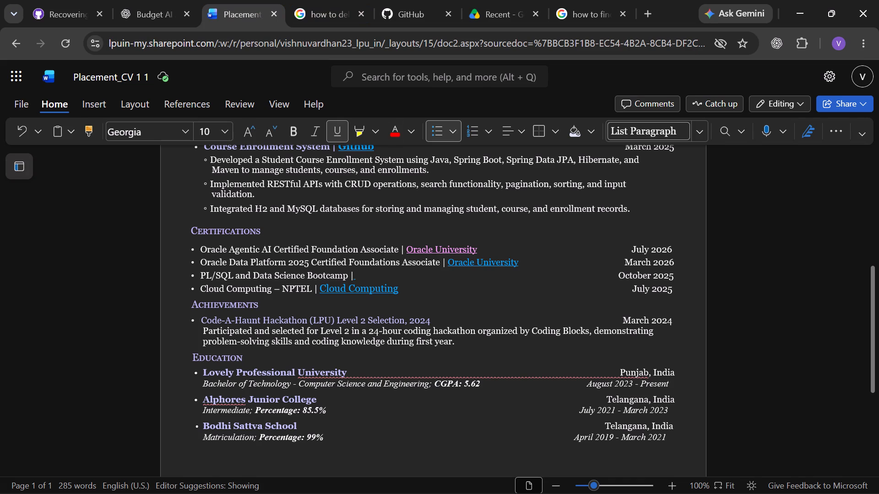
{"action": "key", "text": "ctrl+v"}
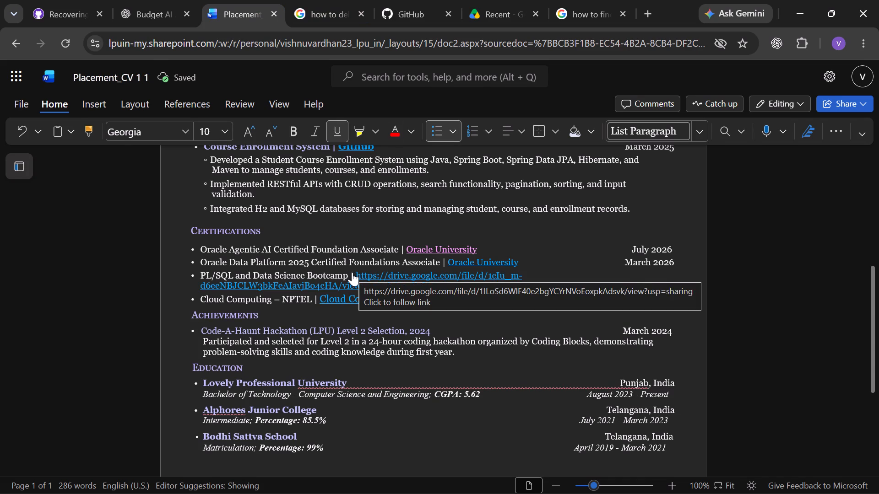
Turn the pasted Drive URL in the PL/SQL and Data Science Bootcamp entry into a hyperlink to that address with the display text "PL/SQL".
{"action": "left_click_drag", "start_coordinate": [354, 269], "coordinate": [384, 284]}
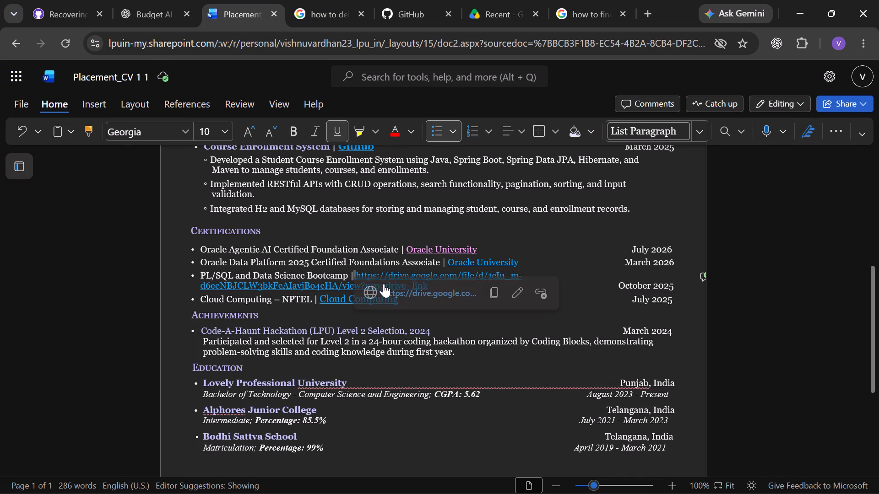
{"action": "left_click_drag", "start_coordinate": [384, 284], "coordinate": [596, 267]}
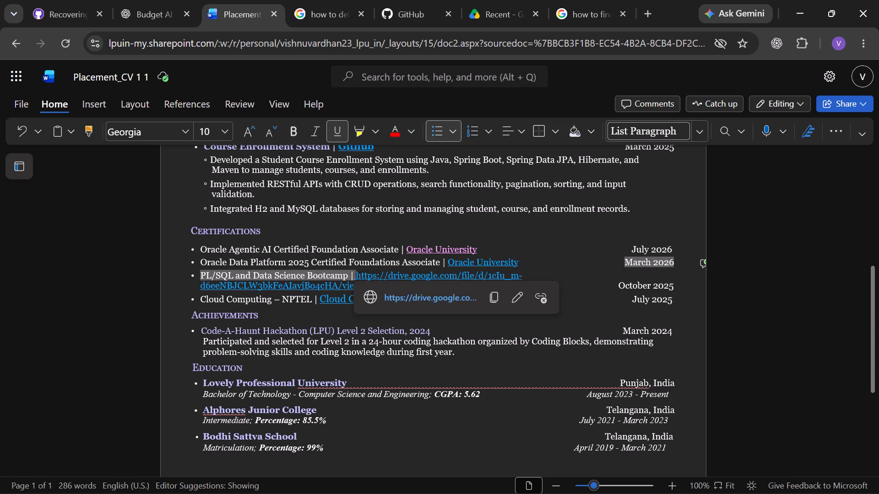
{"action": "left_click_drag", "start_coordinate": [596, 267], "coordinate": [594, 272]}
{"action": "left_click", "coordinate": [594, 272]}
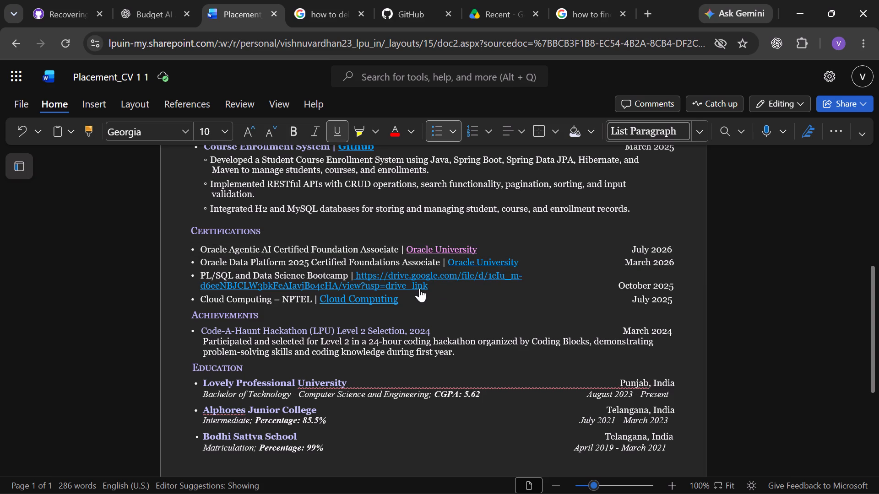
{"action": "left_click_drag", "start_coordinate": [435, 287], "coordinate": [377, 276]}
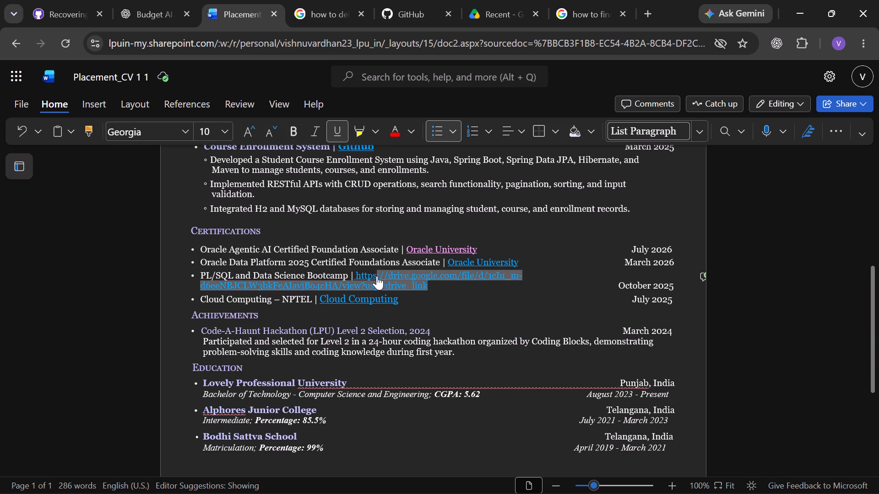
{"action": "left_click_drag", "start_coordinate": [377, 276], "coordinate": [357, 275]}
{"action": "right_click", "coordinate": [357, 275]}
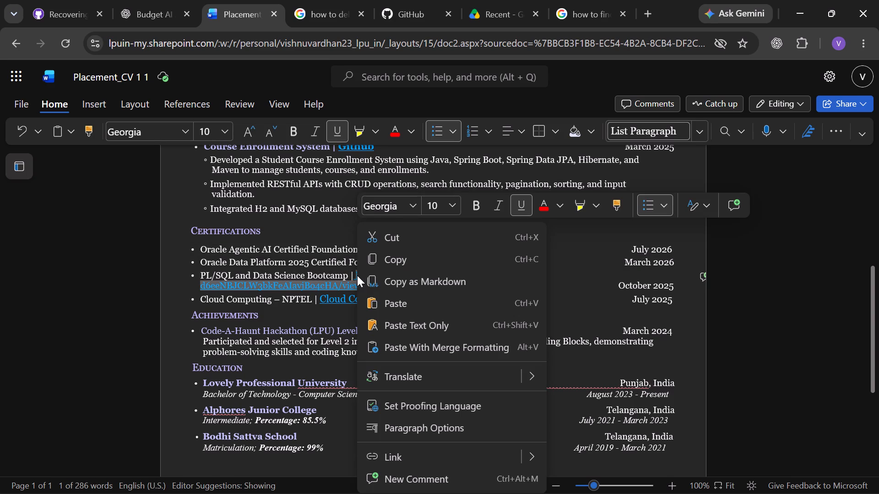
{"action": "left_click", "coordinate": [423, 454]}
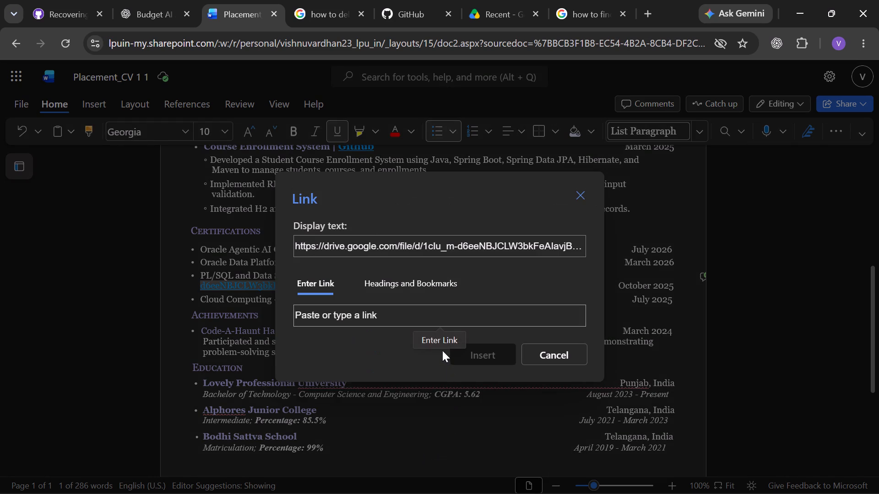
{"action": "left_click", "coordinate": [379, 312]}
{"action": "key", "text": "ctrl+v"}
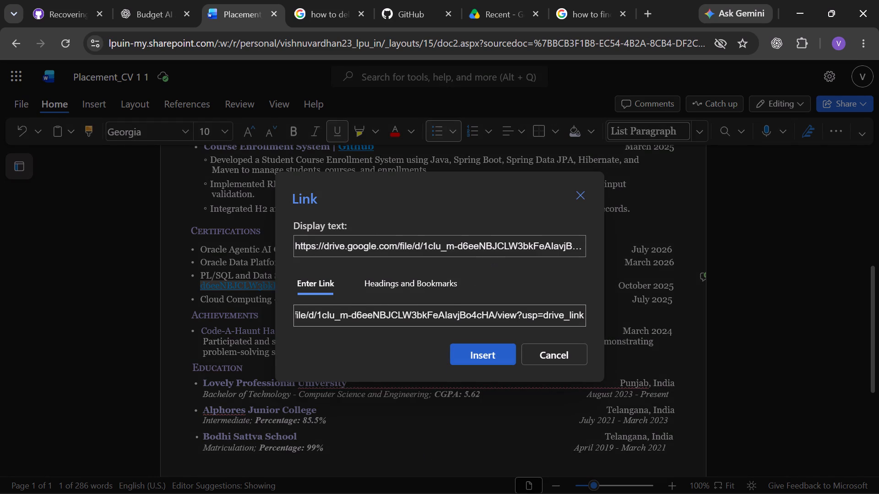
{"action": "left_click", "coordinate": [495, 251]}
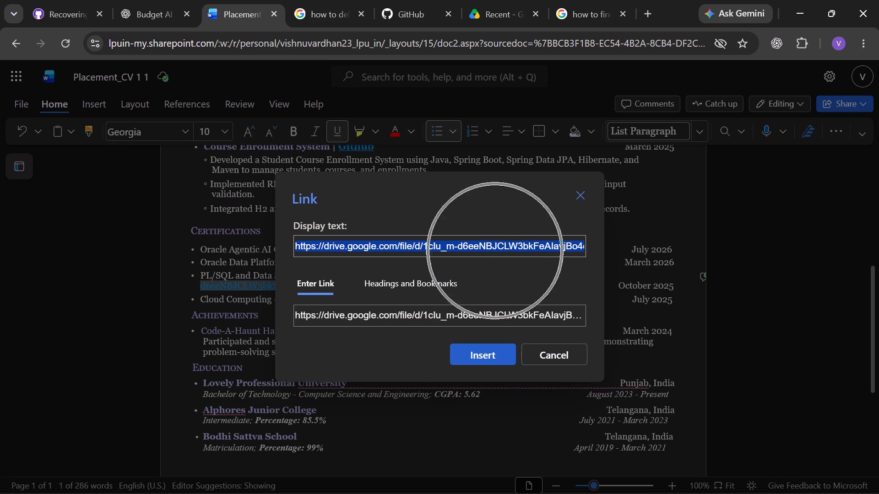
{"action": "key", "text": "BackSpace"}
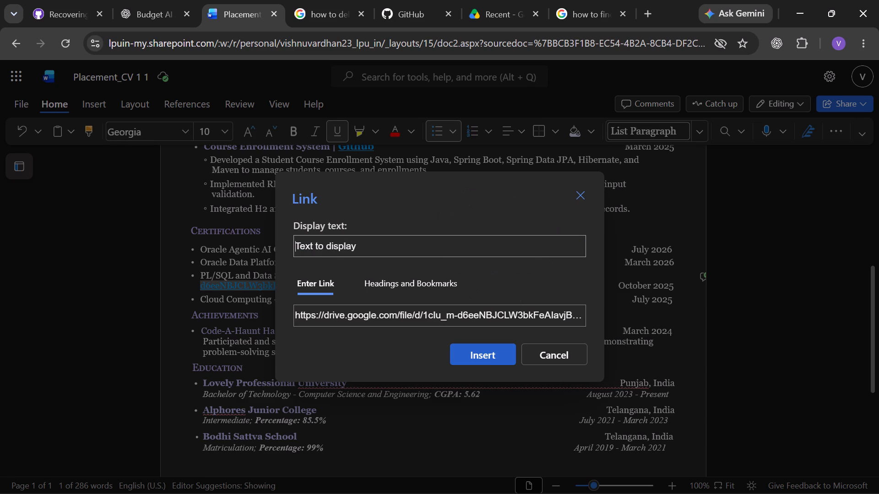
{"action": "type", "text": "Pl"}
{"action": "key", "text": "BackSpace"}
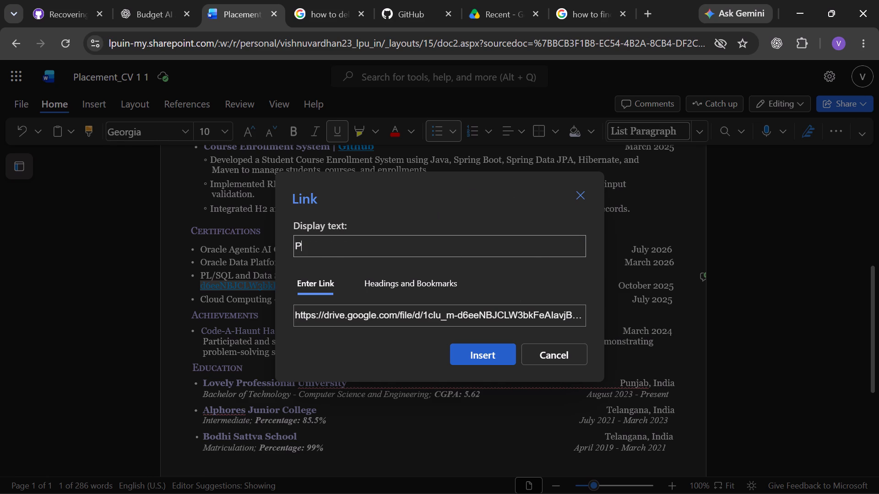
{"action": "type", "text": "L?"}
{"action": "key", "text": "BackSpace"}
{"action": "type", "text": "/SQL"}
{"action": "left_click", "coordinate": [483, 353]}
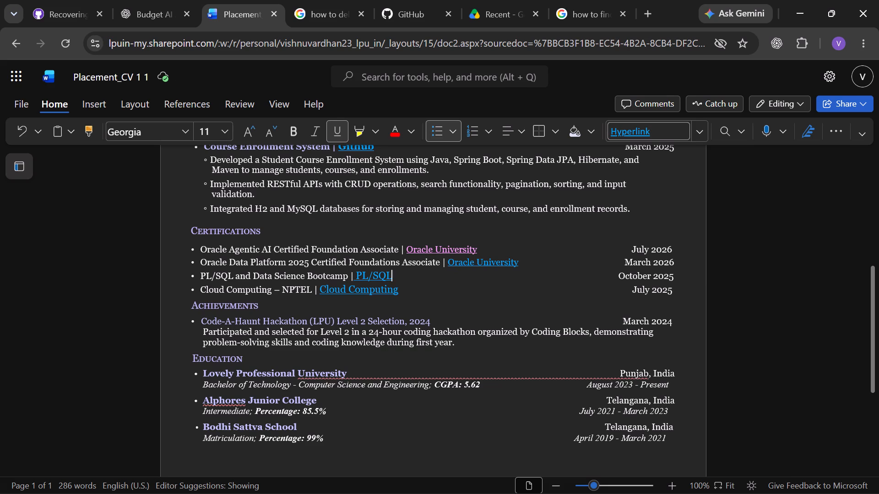
Copy the Google Drive link of computationaltheory(infosys).pdf and place the cursor before "Oracle Data Platform 2025" in the Word document.
{"action": "left_click", "coordinate": [492, 0]}
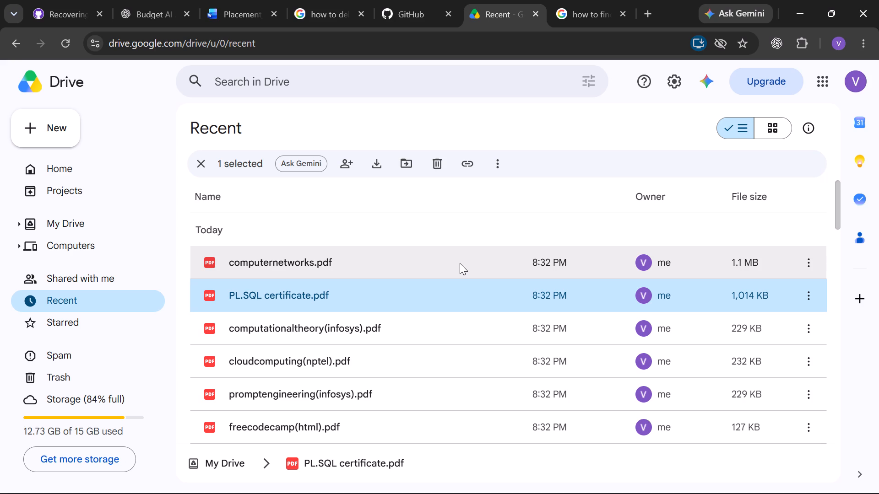
{"action": "right_click", "coordinate": [431, 322]}
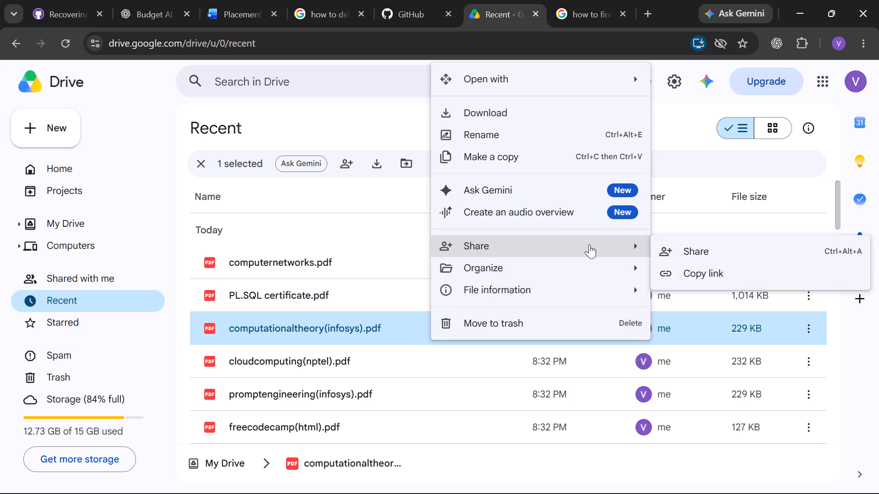
{"action": "left_click", "coordinate": [672, 268]}
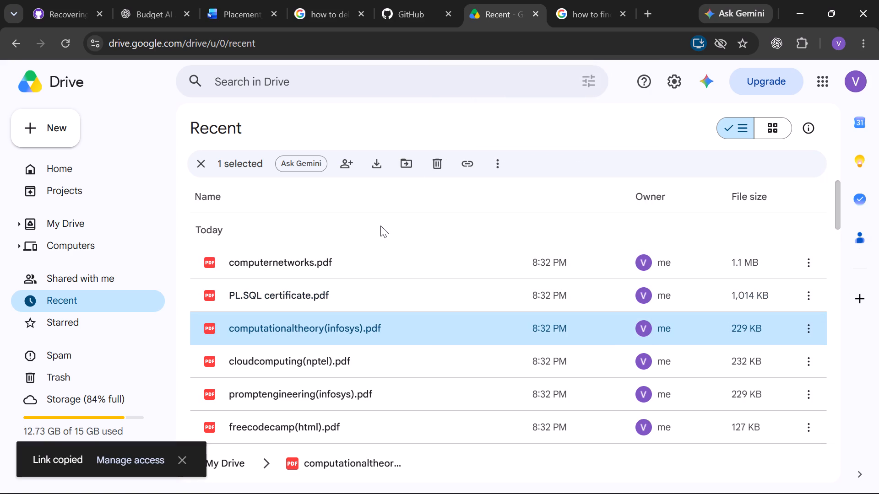
{"action": "left_click", "coordinate": [230, 0]}
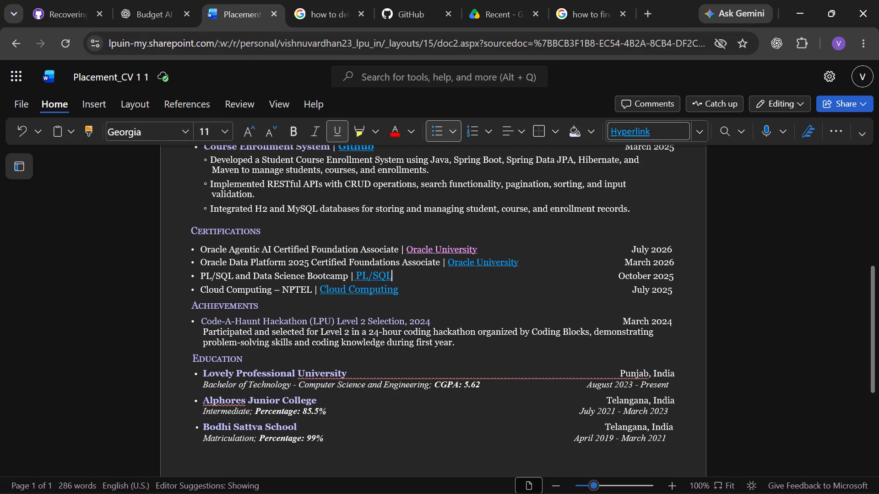
{"action": "left_click", "coordinate": [201, 261]}
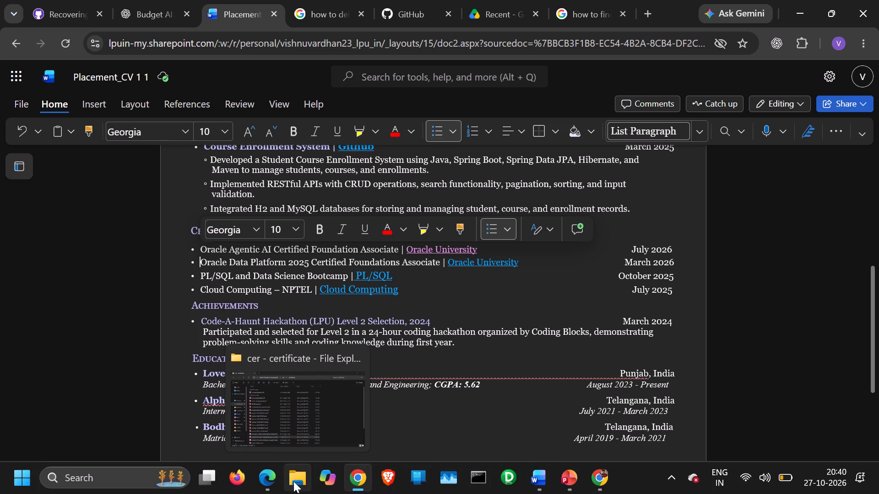
Examine the course dates on the PL/SQL bootcamp and NPTEL Cloud Computing certificate PDFs open in Microsoft Edge.
{"action": "left_click", "coordinate": [265, 482]}
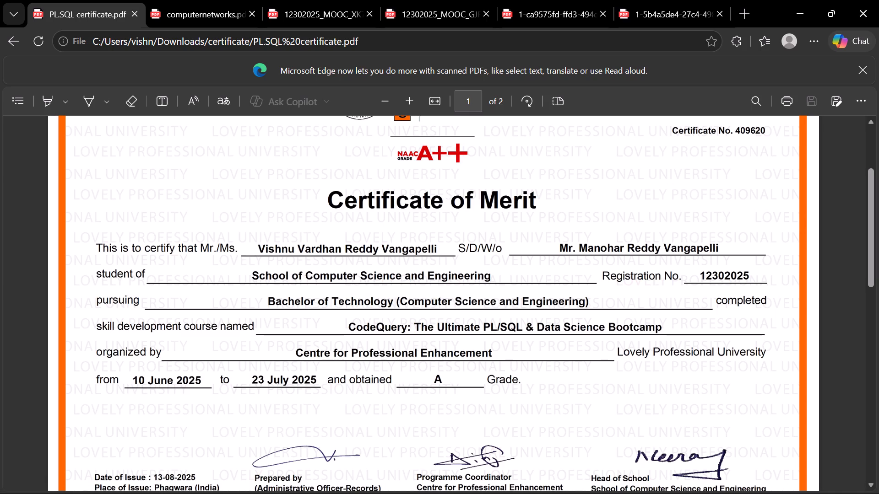
{"action": "scroll", "coordinate": [433, 393], "scroll_direction": "down", "scroll_amount": 1}
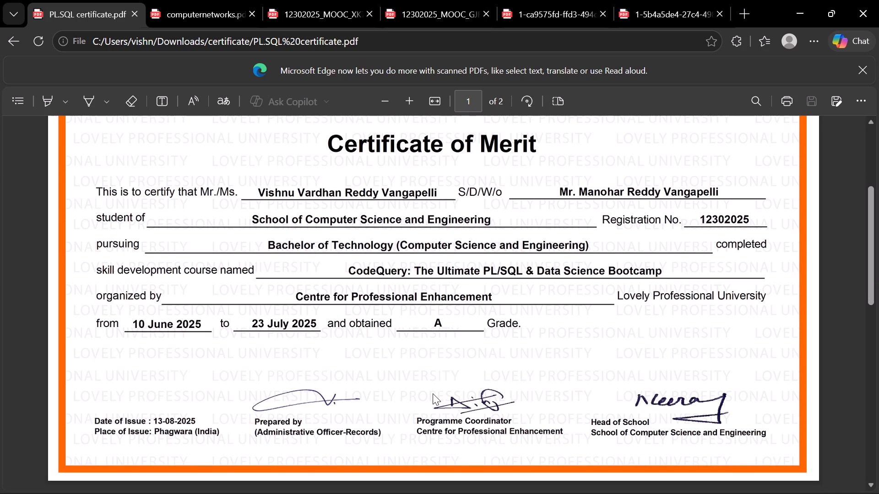
{"action": "scroll", "coordinate": [433, 393], "scroll_direction": "down", "scroll_amount": 1}
{"action": "key", "text": "alt+Tab"}
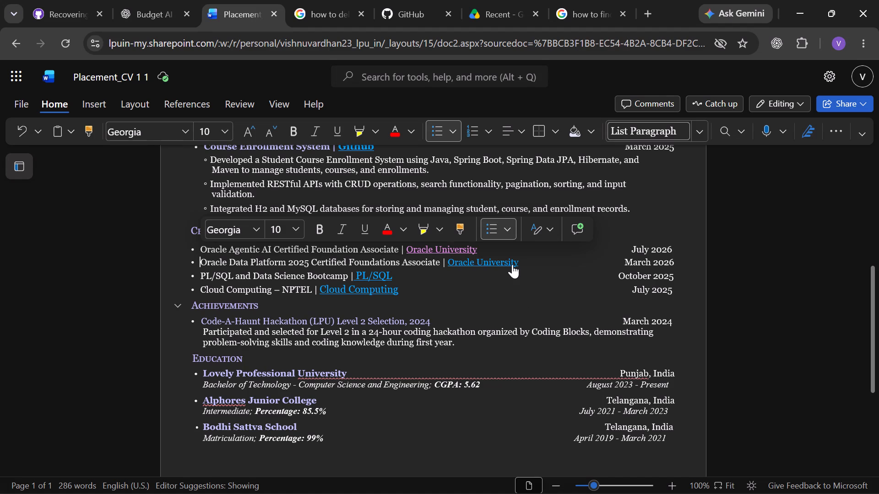
{"action": "key", "text": "alt+Tab"}
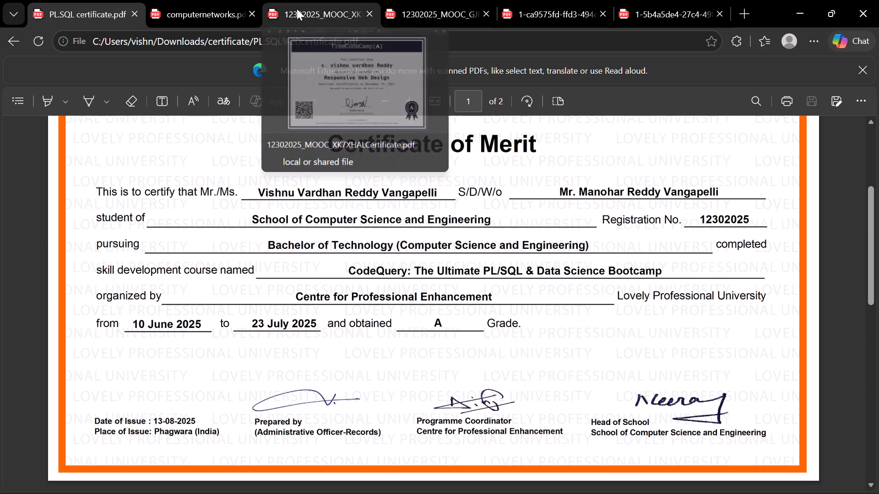
{"action": "left_click", "coordinate": [422, 0]}
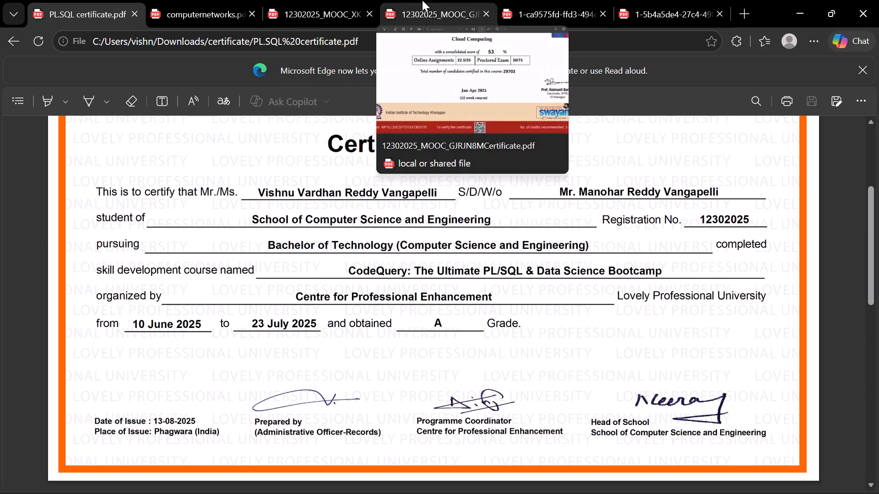
{"action": "scroll", "coordinate": [405, 177], "scroll_direction": "up", "scroll_amount": 5}
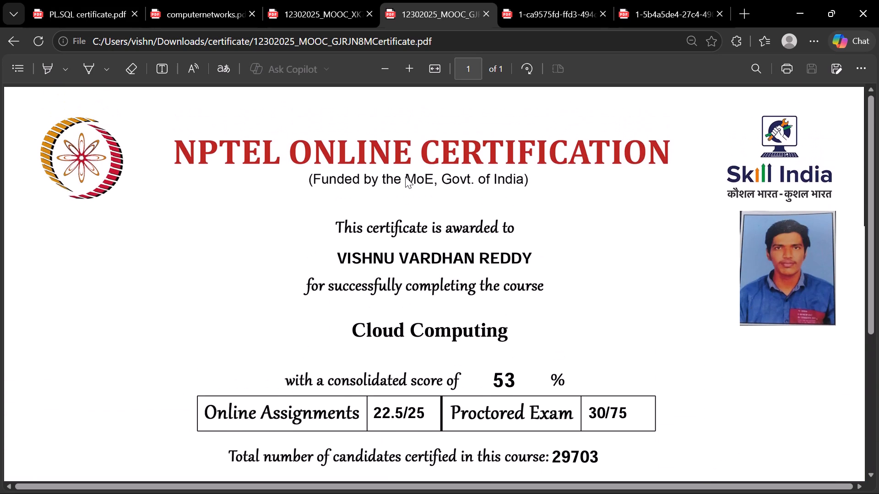
{"action": "scroll", "coordinate": [405, 177], "scroll_direction": "up", "scroll_amount": 2}
{"action": "scroll", "coordinate": [488, 254], "scroll_direction": "down", "scroll_amount": 3}
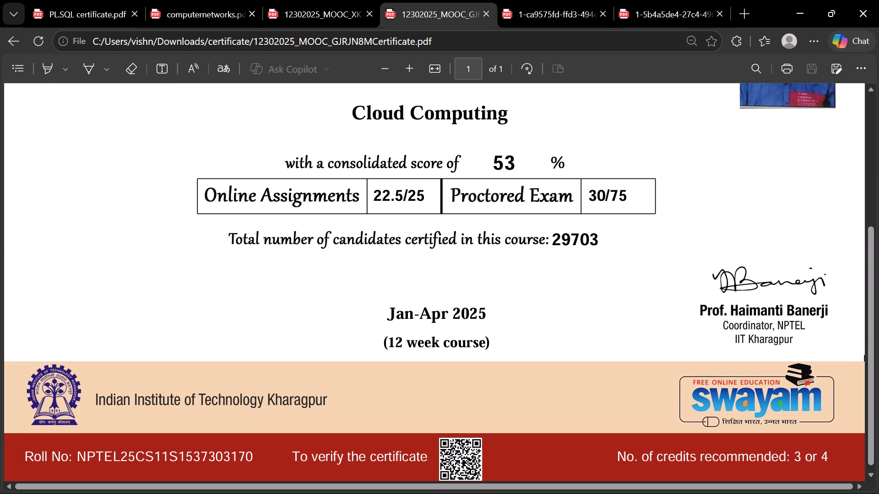
{"action": "scroll", "coordinate": [488, 254], "scroll_direction": "down", "scroll_amount": 1}
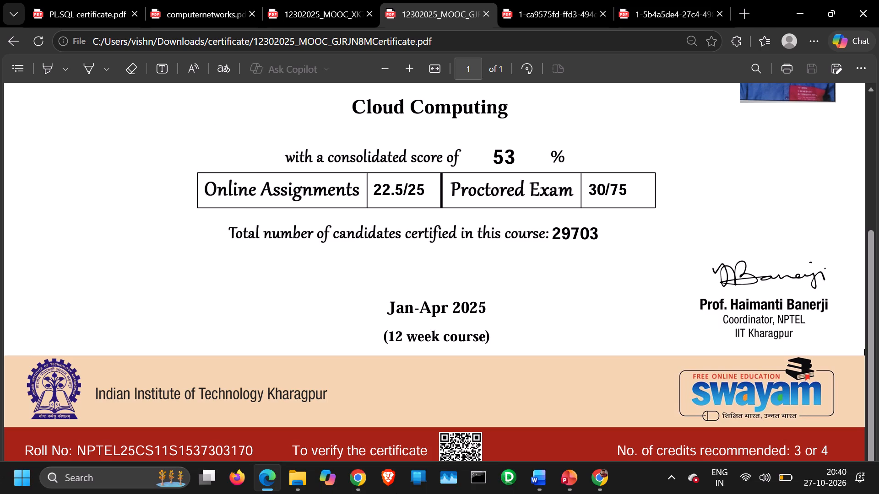
Back in the Word document in Chrome, change the month of the PL/SQL and Data Science Bootcamp entry to "July".
{"action": "left_click", "coordinate": [363, 475]}
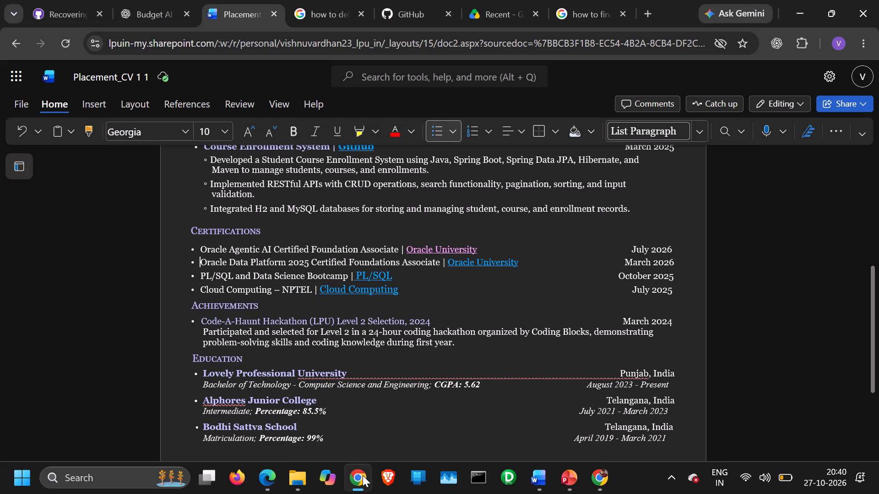
{"action": "left_click", "coordinate": [649, 274]}
{"action": "key", "text": "BackSpace"}
{"action": "key", "text": "BackSpace"}
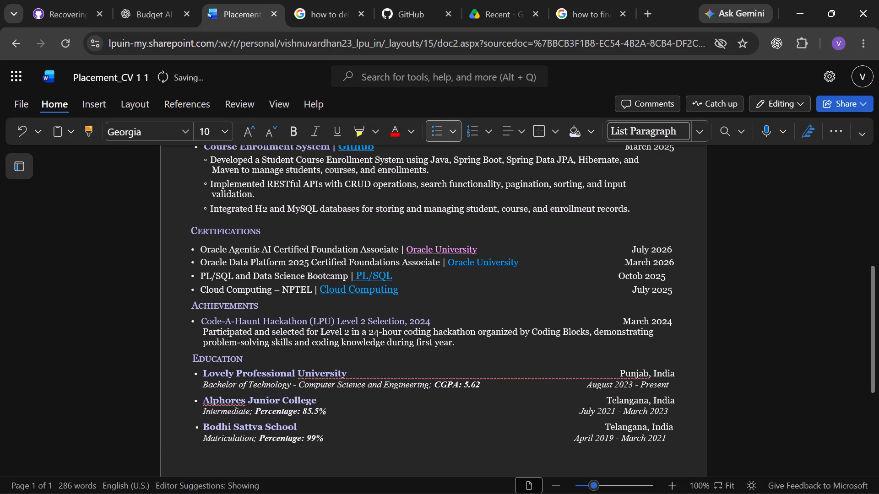
{"action": "key", "text": "BackSpace"}
{"action": "key", "text": "BackSpace"}
{"action": "key", "text": "BackSpace"}
{"action": "key", "text": "BackSpace"}
{"action": "key", "text": "BackSpace"}
{"action": "type", "text": "July"}
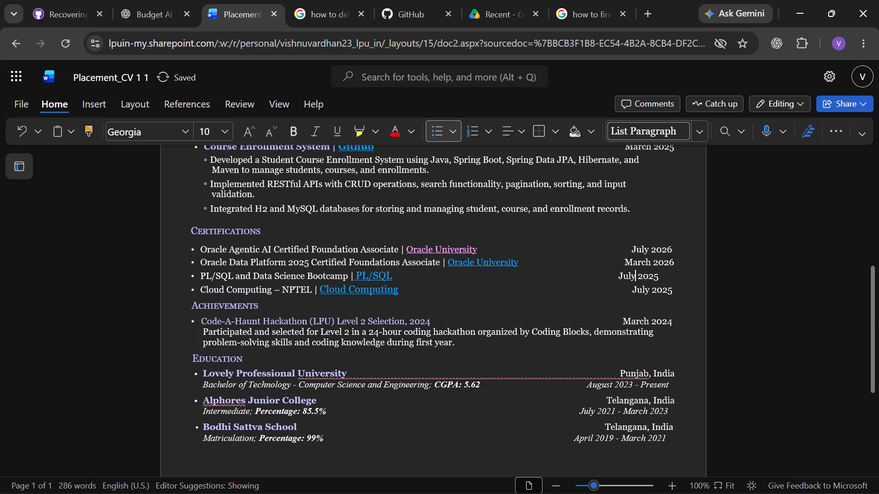
Insert spaces before "July 2025" in the PL/SQL and Data Science Bootcamp entry to align it with the other certification dates.
{"action": "key", "text": "Left"}
{"action": "key", "text": "Left"}
{"action": "key", "text": "Left"}
{"action": "key", "text": "Left"}
{"action": "key", "text": "space"}
{"action": "key", "text": "space"}
{"action": "key", "text": "space"}
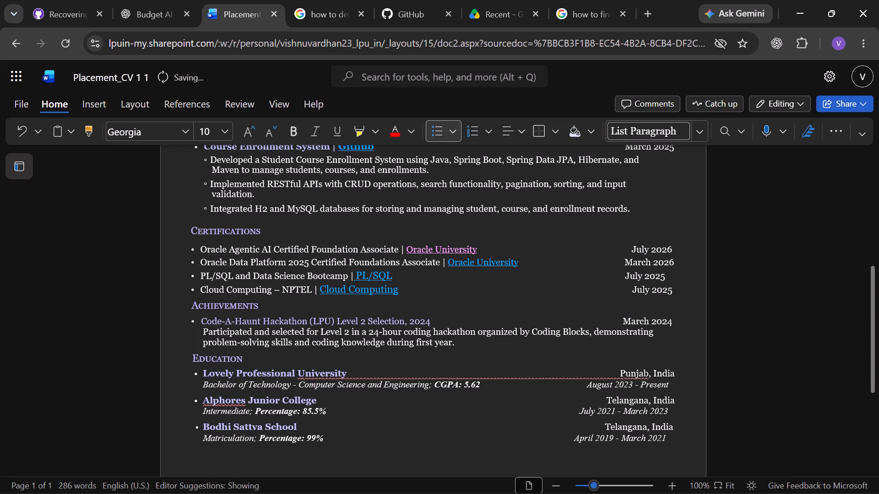
{"action": "key", "text": "space"}
{"action": "key", "text": "space"}
{"action": "key", "text": "space"}
{"action": "key", "text": "space"}
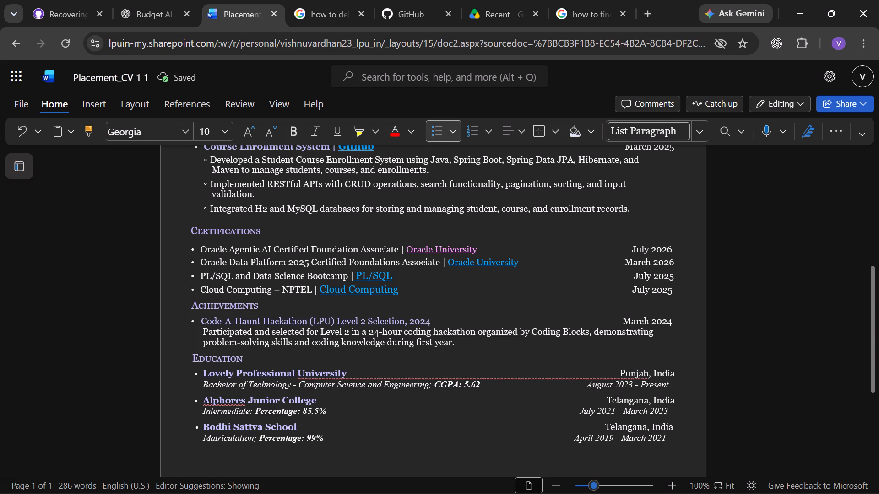
Change the month of the Cloud Computing – NPTEL certification entry to "Apr".
{"action": "left_click", "coordinate": [649, 291]}
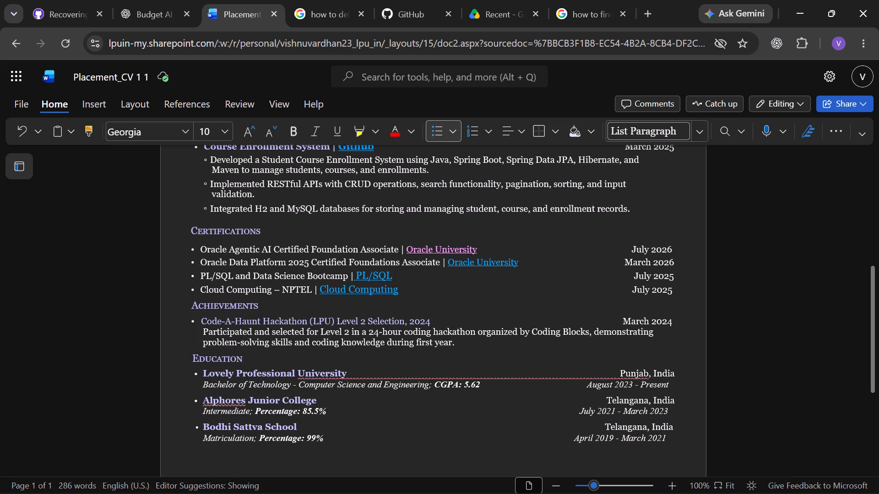
{"action": "key", "text": "BackSpace"}
{"action": "key", "text": "BackSpace"}
{"action": "key", "text": "BackSpace"}
{"action": "key", "text": "BackSpace"}
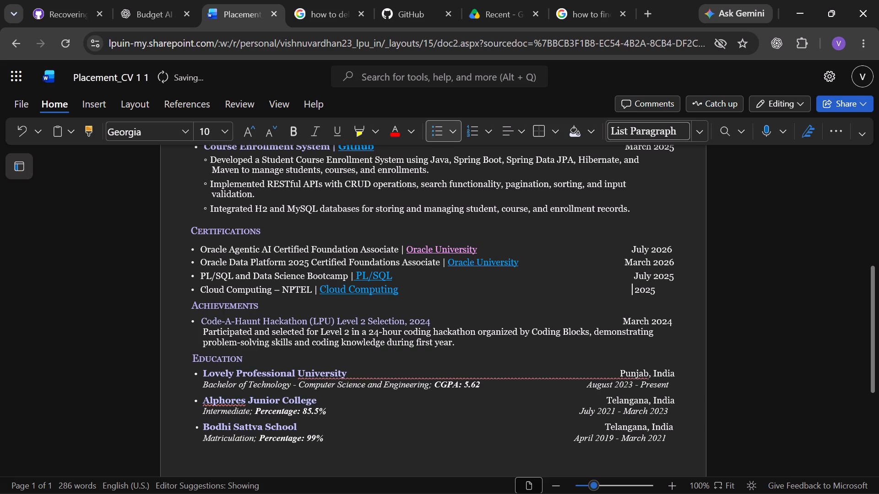
{"action": "key", "text": "shift+a"}
{"action": "key", "text": "p"}
{"action": "key", "text": "r"}
Insert one space before "Apr 2025" in the Cloud Computing – NPTEL entry to align it with the other dates.
{"action": "key", "text": "Left"}
{"action": "key", "text": "Left"}
{"action": "key", "text": "Left"}
{"action": "key", "text": "space"}
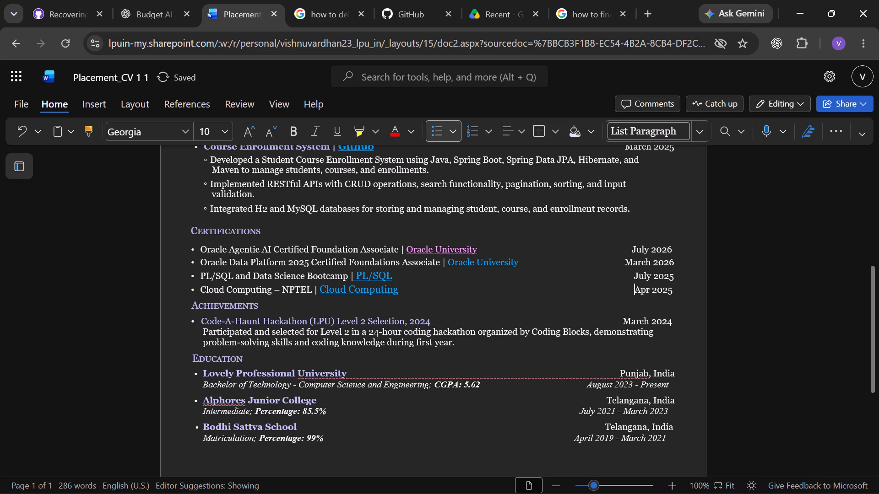
{"action": "key", "text": "space"}
{"action": "key", "text": "BackSpace"}
Switch to Microsoft Edge and close the freeCodeCamp Responsive Web Design certificate PDF.
{"action": "key", "text": "alt+Tab"}
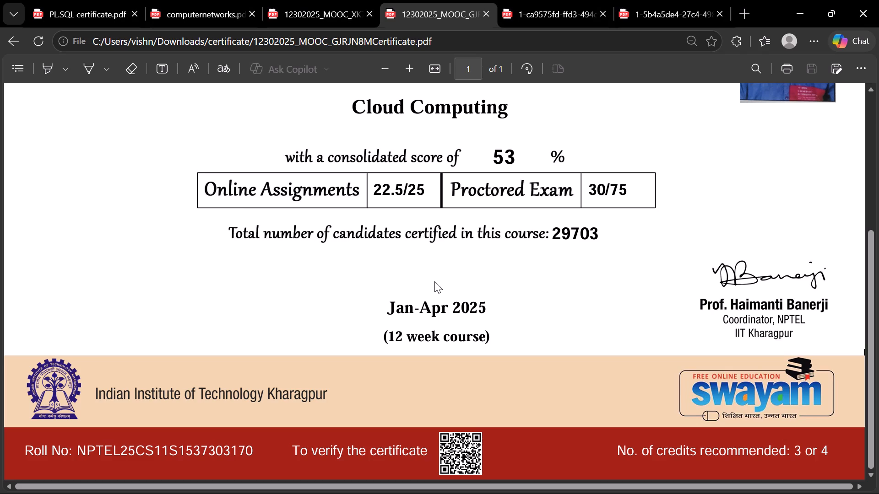
{"action": "left_click", "coordinate": [335, 1]}
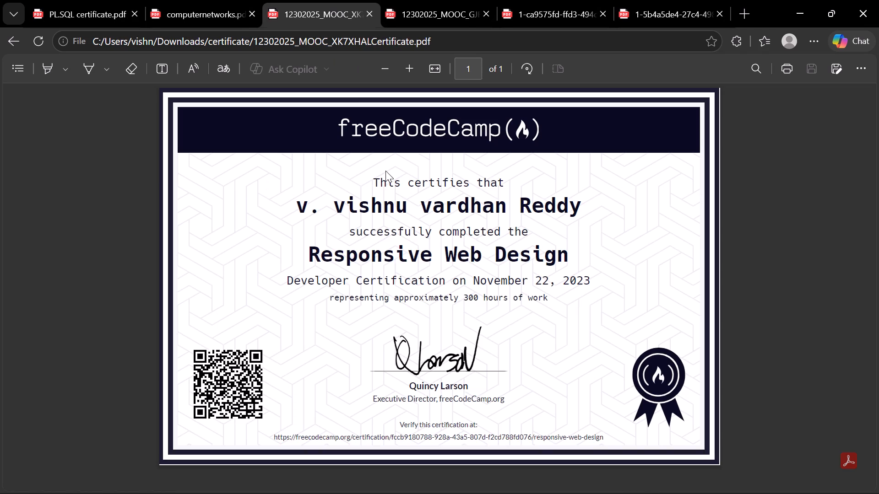
{"action": "left_click", "coordinate": [367, 13]}
Examine the course title and dates on the NPTEL computernetworks.pdf certificate, comparing it with the Cloud Computing one.
{"action": "left_click", "coordinate": [228, 6]}
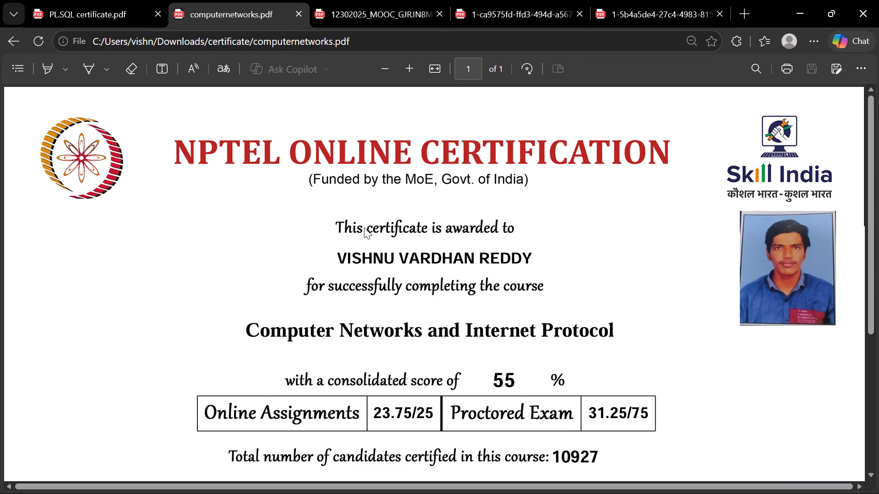
{"action": "scroll", "coordinate": [364, 227], "scroll_direction": "down", "scroll_amount": 4}
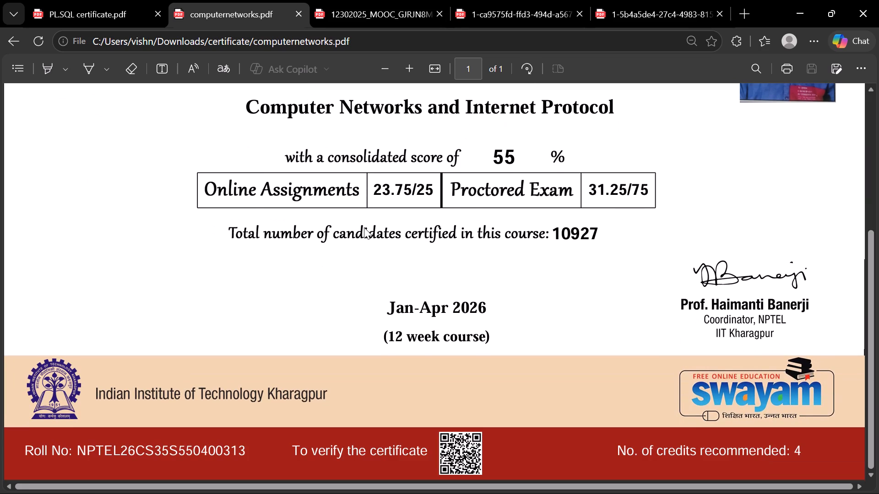
{"action": "key", "text": "alt+Tab"}
{"action": "key", "text": "alt+Tab"}
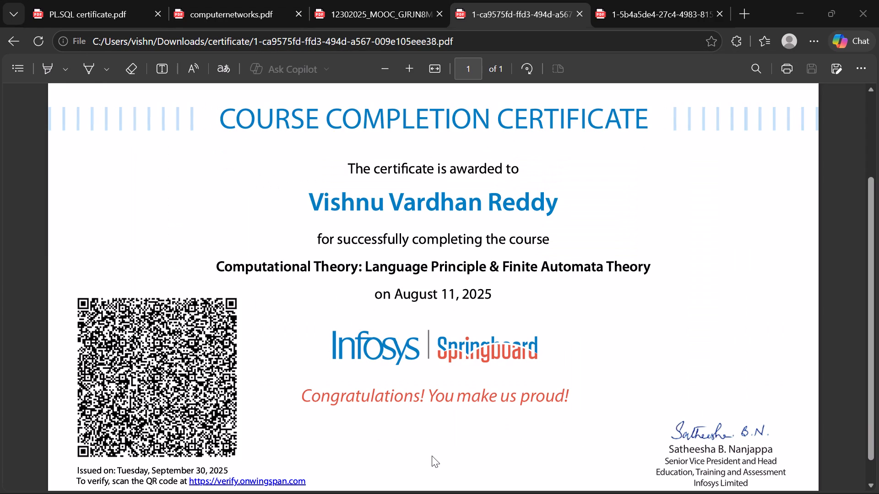
{"action": "scroll", "coordinate": [499, 349], "scroll_direction": "up", "scroll_amount": 3}
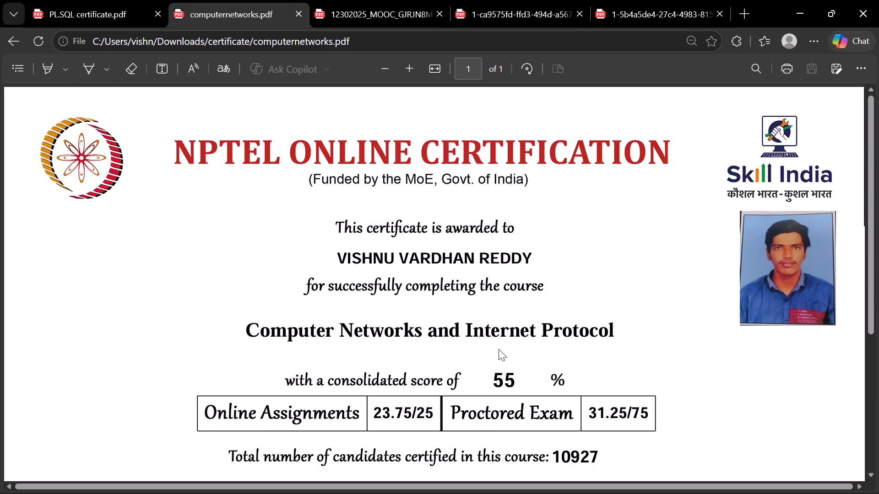
{"action": "scroll", "coordinate": [456, 285], "scroll_direction": "down", "scroll_amount": 1}
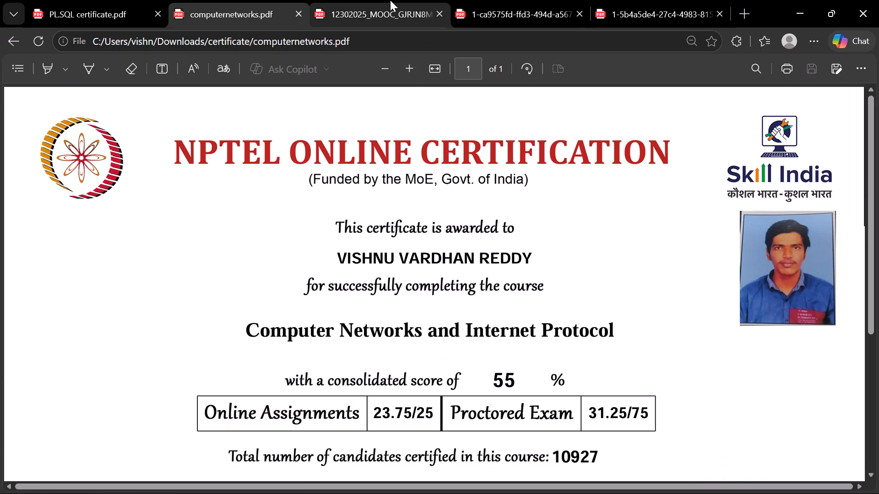
{"action": "left_click", "coordinate": [390, 0]}
{"action": "left_click", "coordinate": [250, 19]}
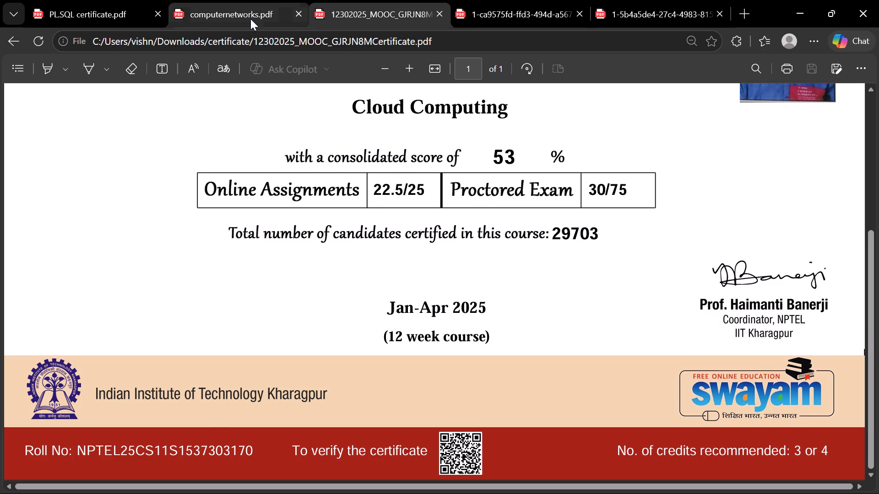
{"action": "scroll", "coordinate": [353, 215], "scroll_direction": "down", "scroll_amount": 4}
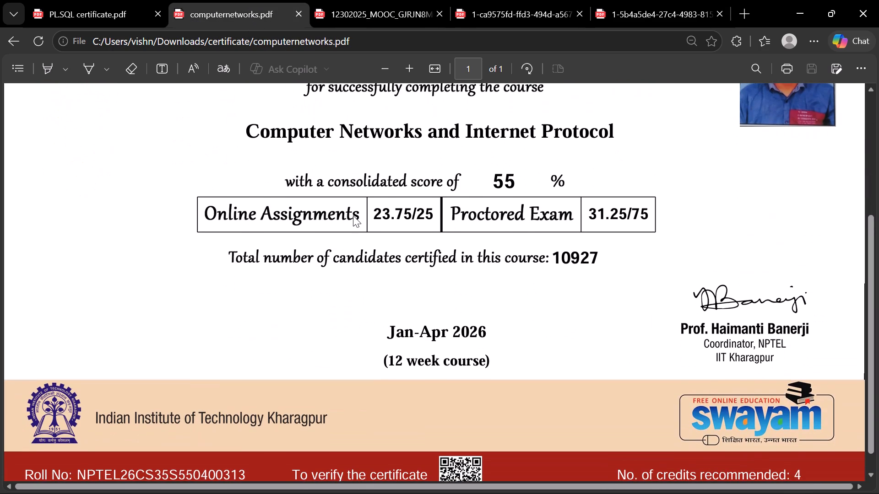
{"action": "scroll", "coordinate": [353, 215], "scroll_direction": "down", "scroll_amount": 2}
{"action": "scroll", "coordinate": [353, 215], "scroll_direction": "up", "scroll_amount": 5}
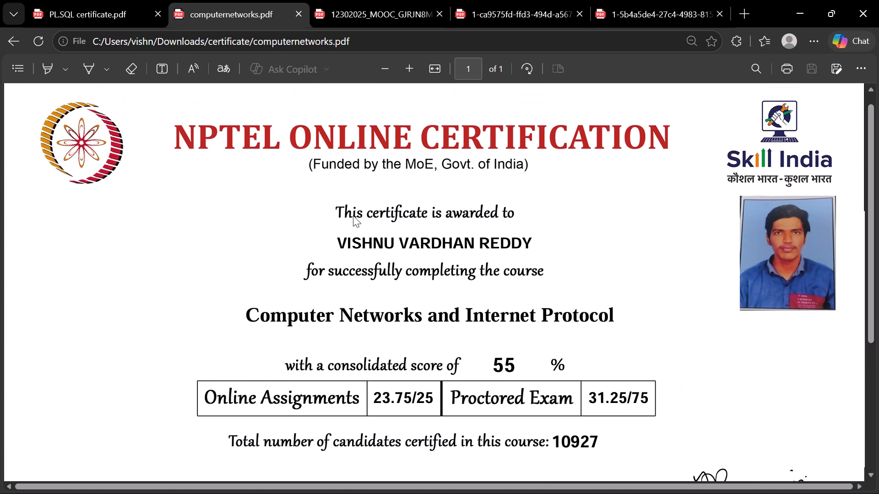
Examine the course titles and completion dates on the two Infosys Springboard certificates and the PL/SQL certificate.
{"action": "left_click", "coordinate": [494, 0]}
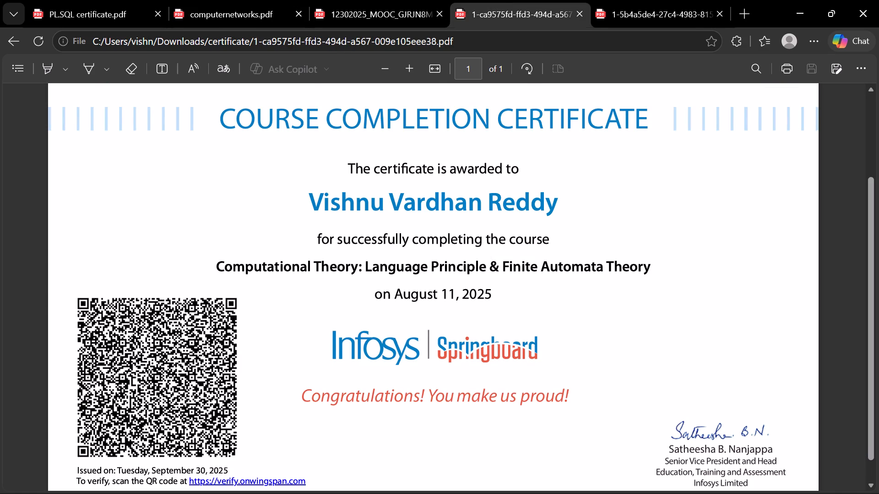
{"action": "scroll", "coordinate": [443, 216], "scroll_direction": "down", "scroll_amount": 3}
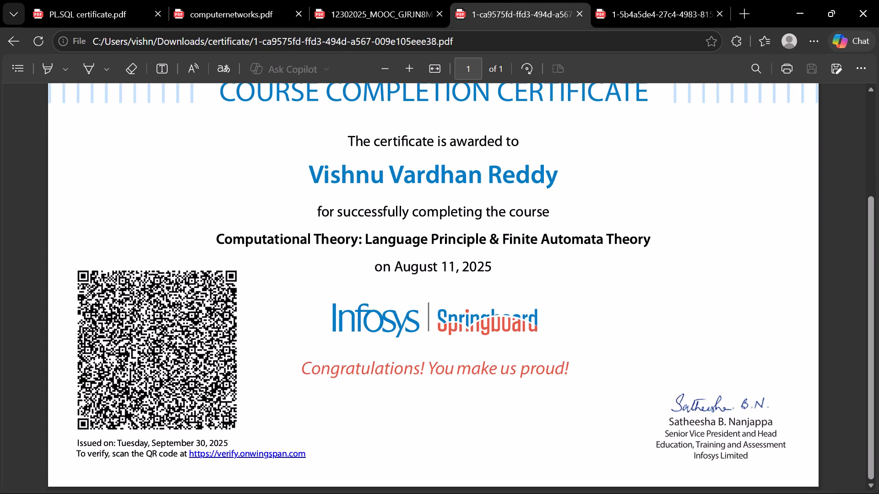
{"action": "scroll", "coordinate": [443, 216], "scroll_direction": "up", "scroll_amount": 3}
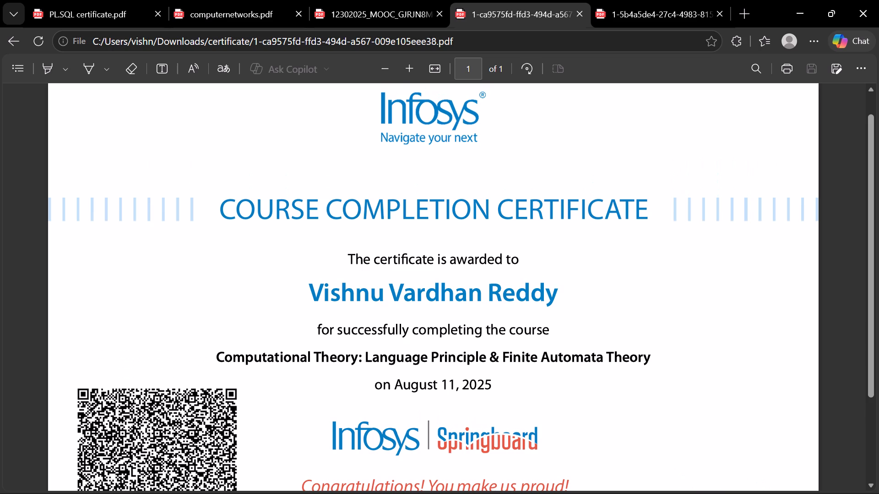
{"action": "left_click", "coordinate": [629, 1]}
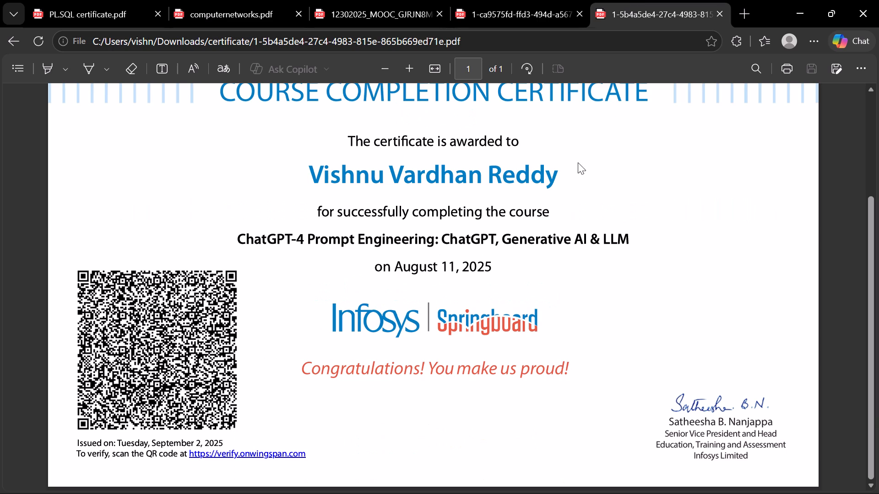
{"action": "left_click", "coordinate": [500, 0]}
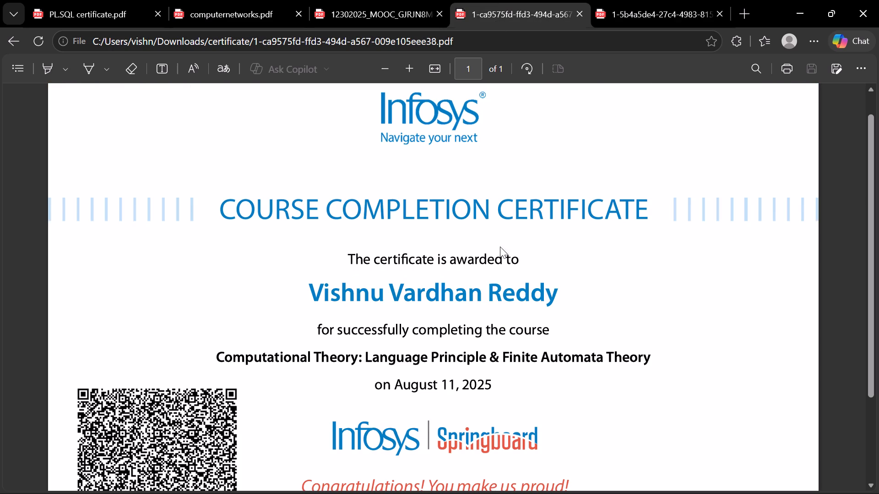
{"action": "scroll", "coordinate": [496, 264], "scroll_direction": "up", "scroll_amount": 3}
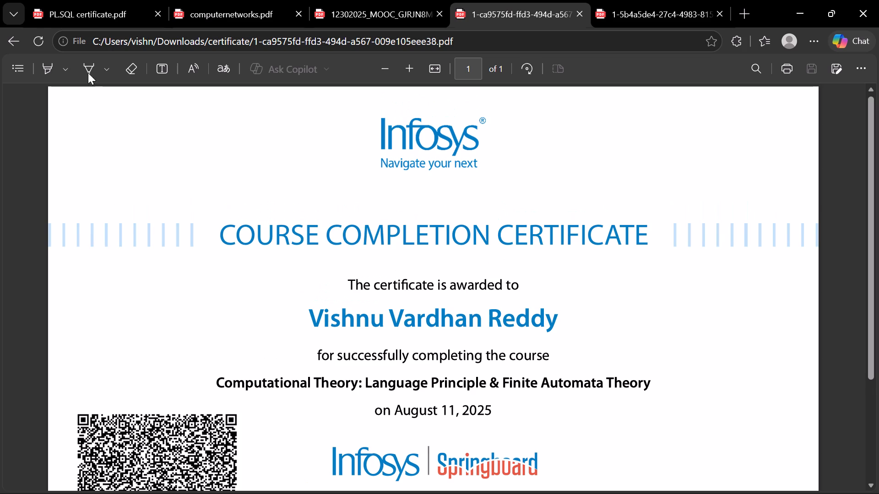
{"action": "left_click", "coordinate": [77, 0]}
{"action": "scroll", "coordinate": [267, 208], "scroll_direction": "up", "scroll_amount": 1}
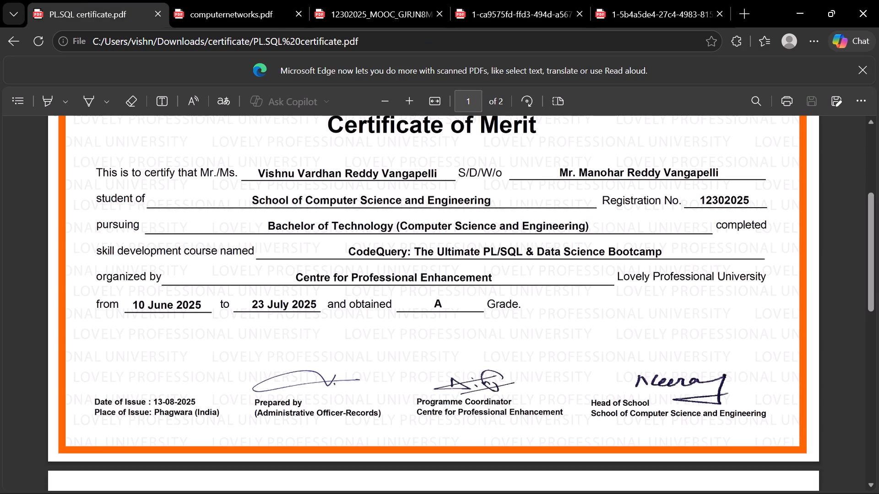
{"action": "scroll", "coordinate": [267, 208], "scroll_direction": "up", "scroll_amount": 1}
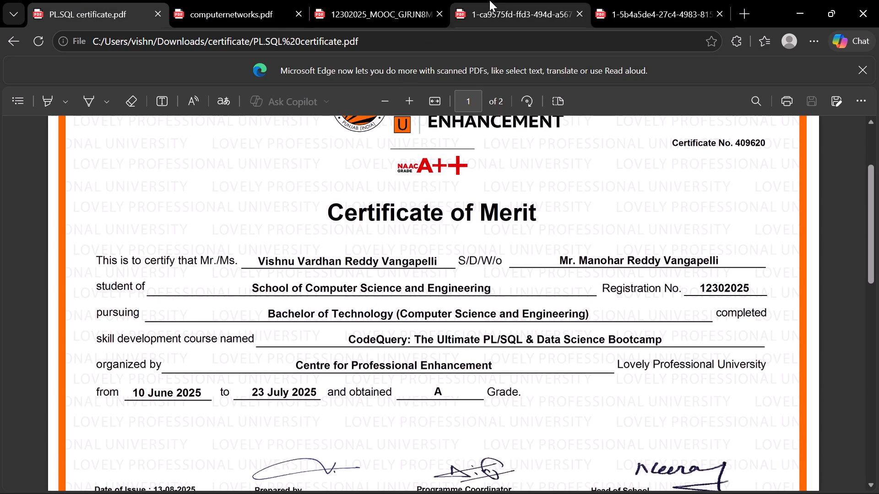
{"action": "left_click", "coordinate": [489, 0]}
{"action": "key", "text": "alt+Tab"}
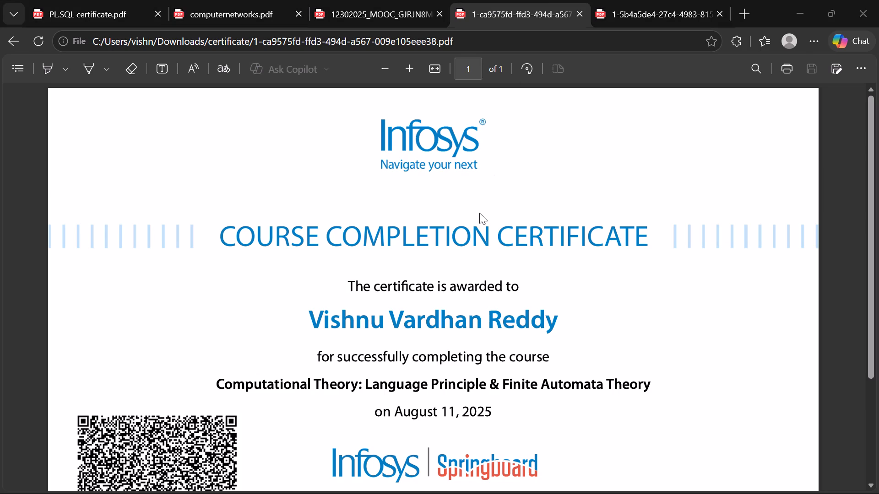
{"action": "key", "text": "alt+Tab"}
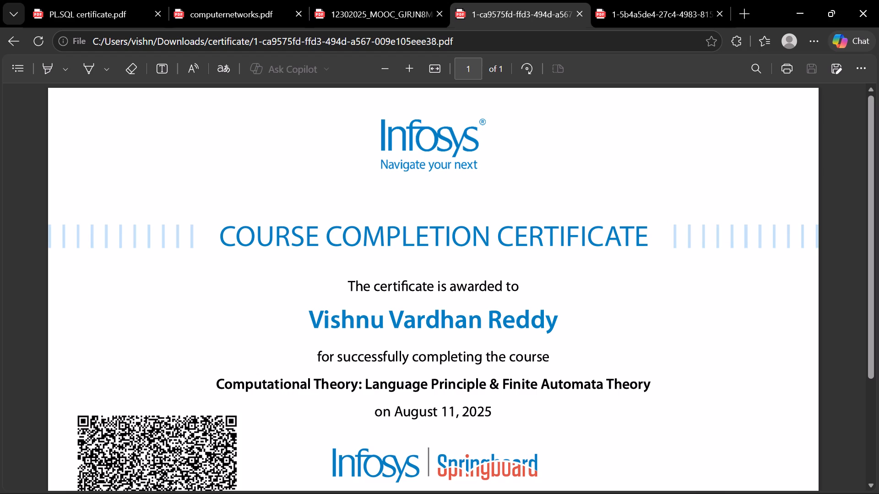
Back in the Word document in Chrome, delete the title "Oracle Data Platform 2025 Certified Foundations Associate" from its Certifications entry.
{"action": "left_click", "coordinate": [364, 478]}
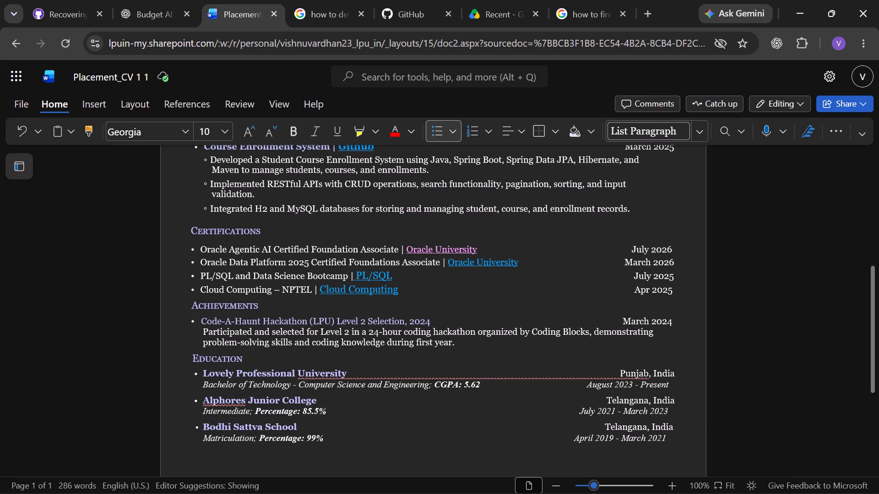
{"action": "left_click_drag", "start_coordinate": [199, 262], "coordinate": [359, 270]}
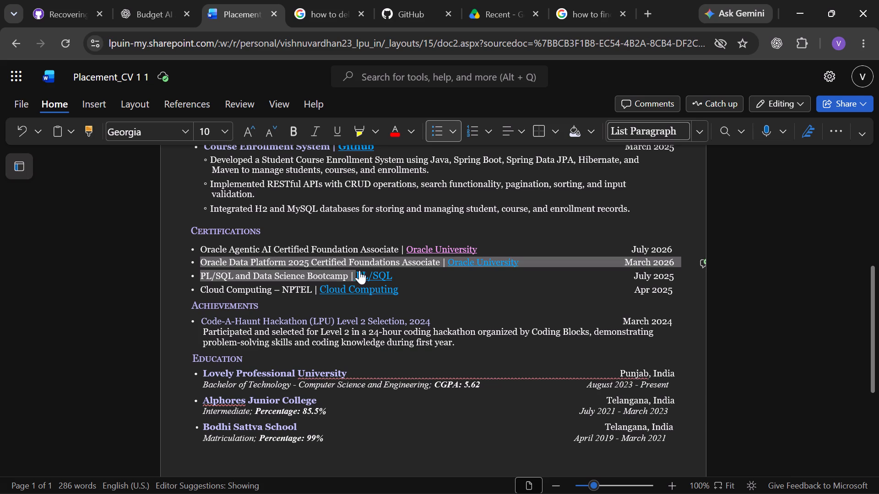
{"action": "left_click_drag", "start_coordinate": [359, 270], "coordinate": [440, 261]}
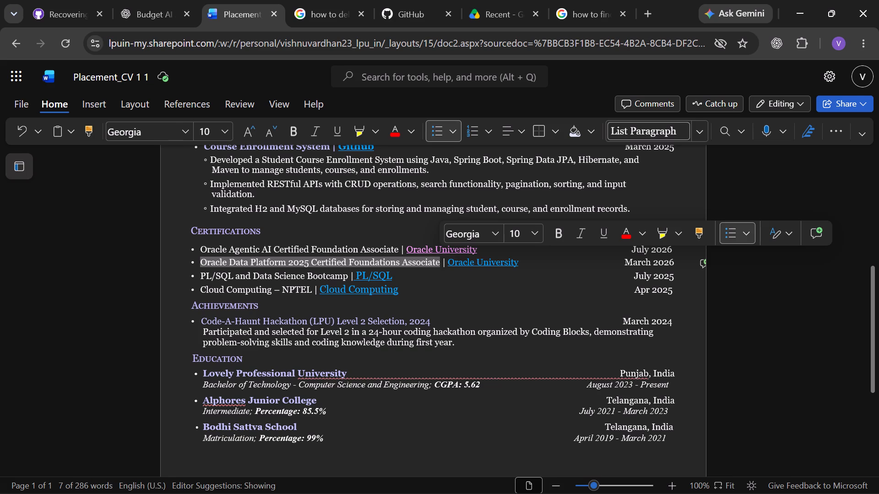
{"action": "key", "text": "BackSpace"}
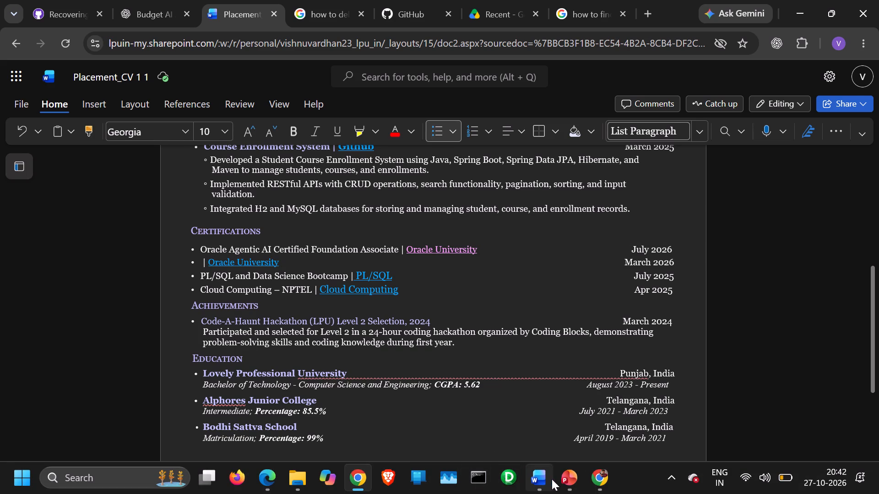
Check the Computational Theory certificate in Microsoft Edge and copy the sharing link of computationaltheory(infosys).pdf from Google Drive in Chrome.
{"action": "left_click", "coordinate": [515, 0]}
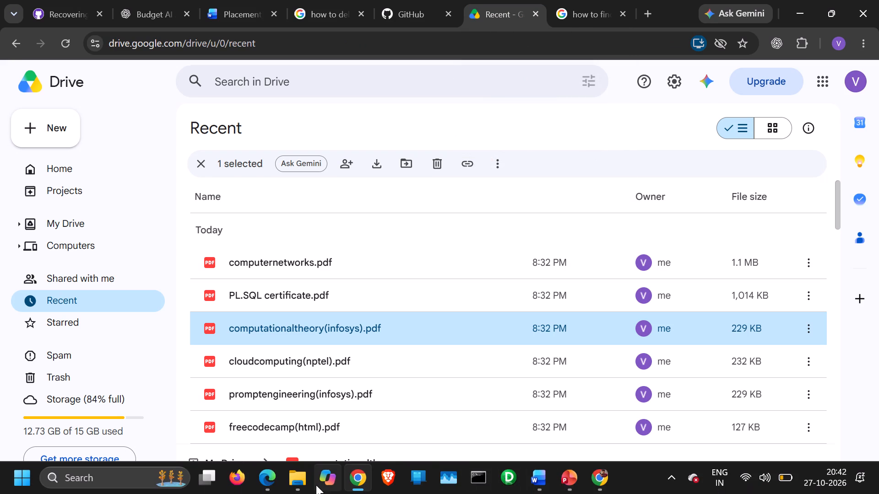
{"action": "left_click", "coordinate": [268, 474]}
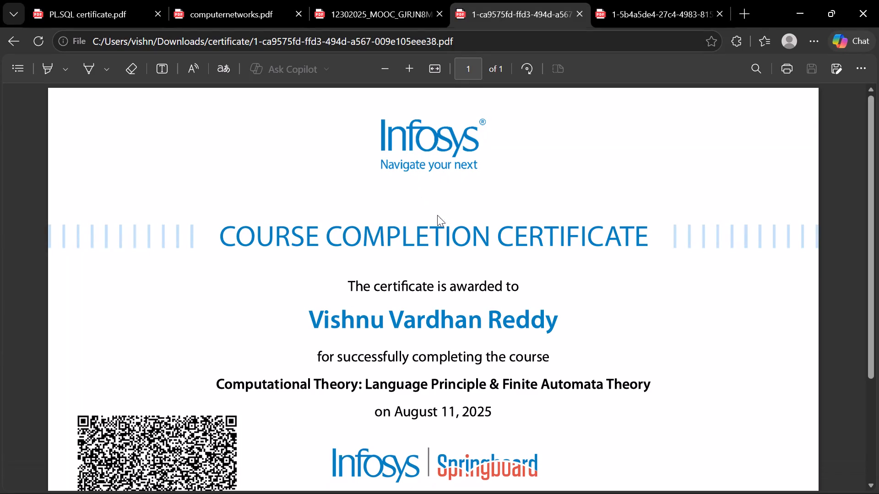
{"action": "scroll", "coordinate": [424, 248], "scroll_direction": "down", "scroll_amount": 1}
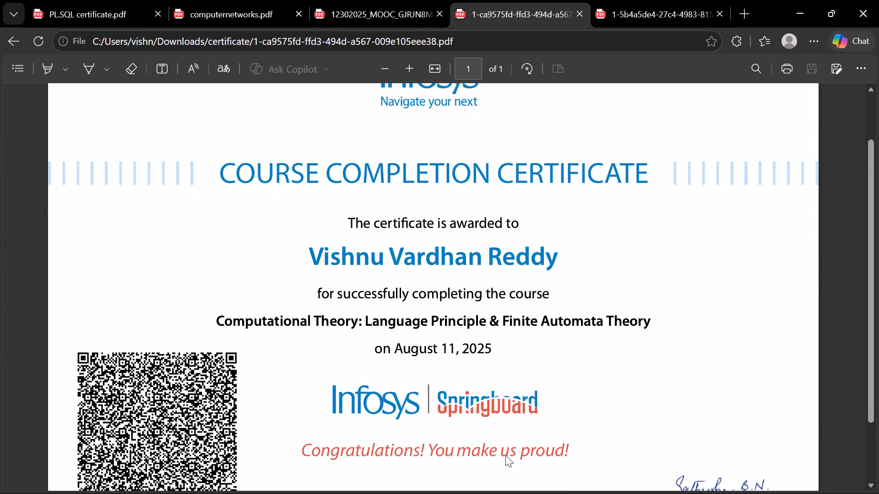
{"action": "left_click", "coordinate": [353, 476]}
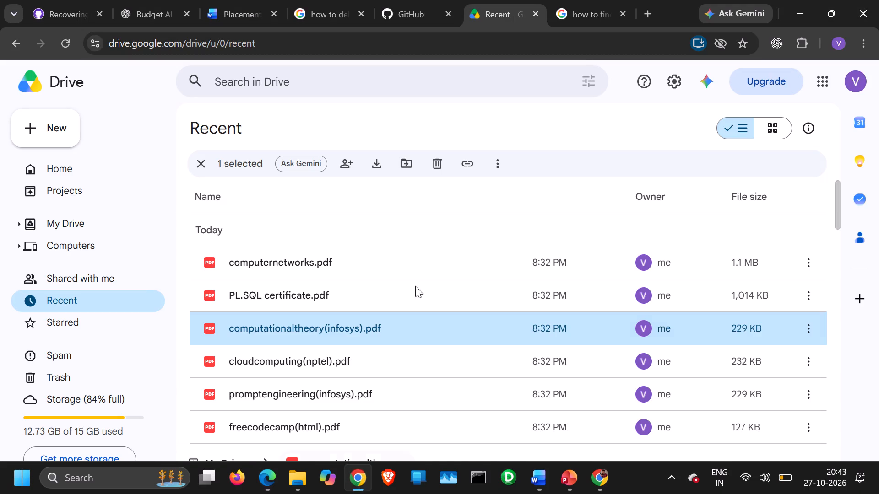
{"action": "scroll", "coordinate": [441, 286], "scroll_direction": "down", "scroll_amount": 1}
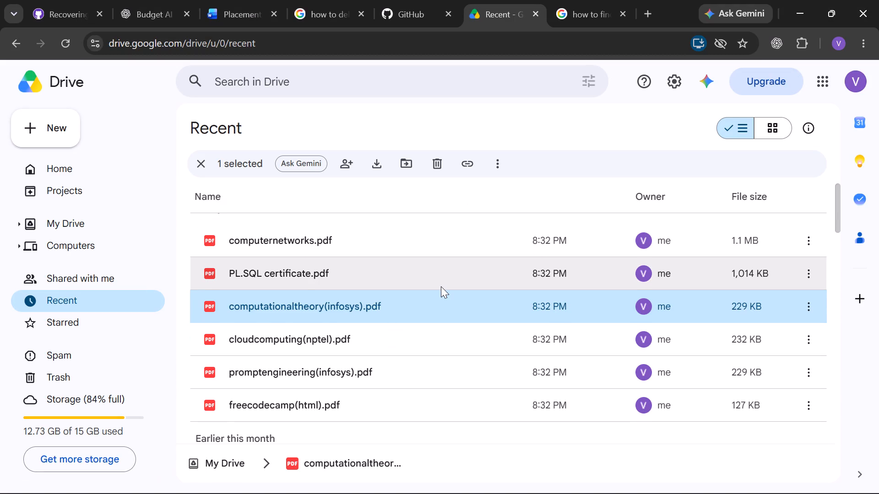
{"action": "right_click", "coordinate": [412, 303]}
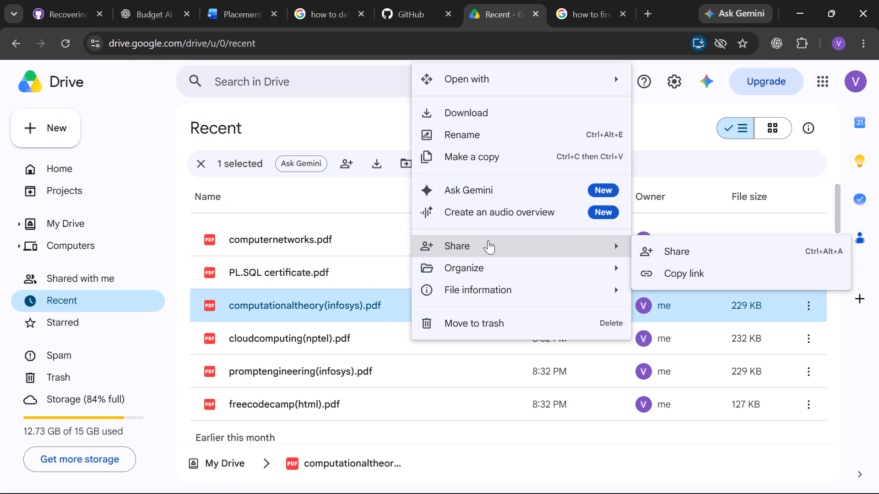
{"action": "left_click", "coordinate": [667, 272]}
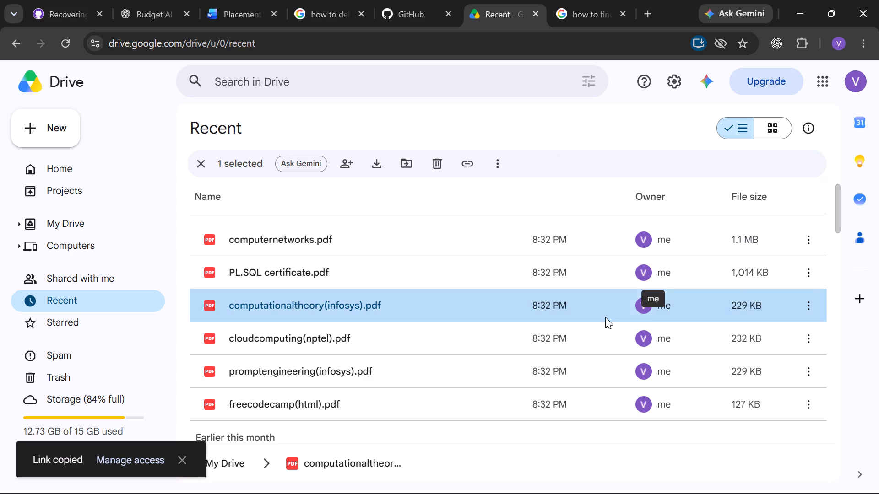
{"action": "key", "text": "alt+Tab"}
{"action": "key", "text": "alt+Tab"}
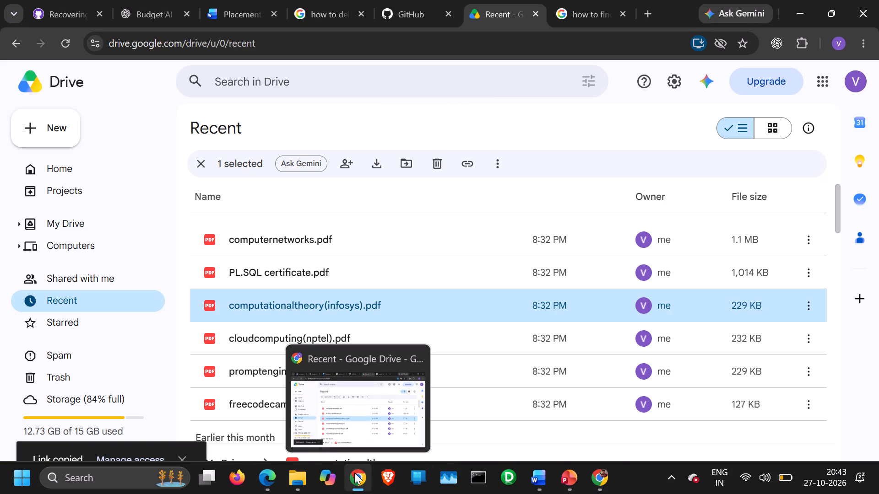
{"action": "left_click", "coordinate": [354, 473]}
{"action": "left_click", "coordinate": [354, 473]}
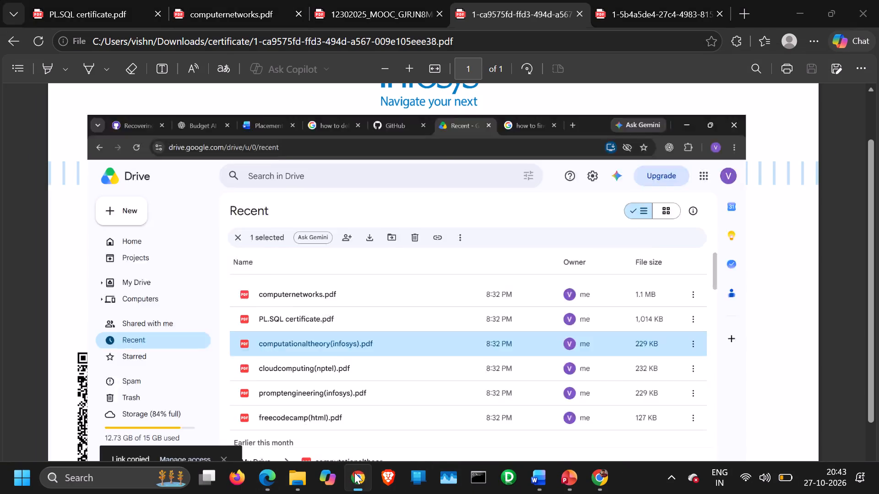
In the Placement_CV document, enter "Computational Theory" as the title of the untitled second Certifications entry.
{"action": "left_click", "coordinate": [250, 0]}
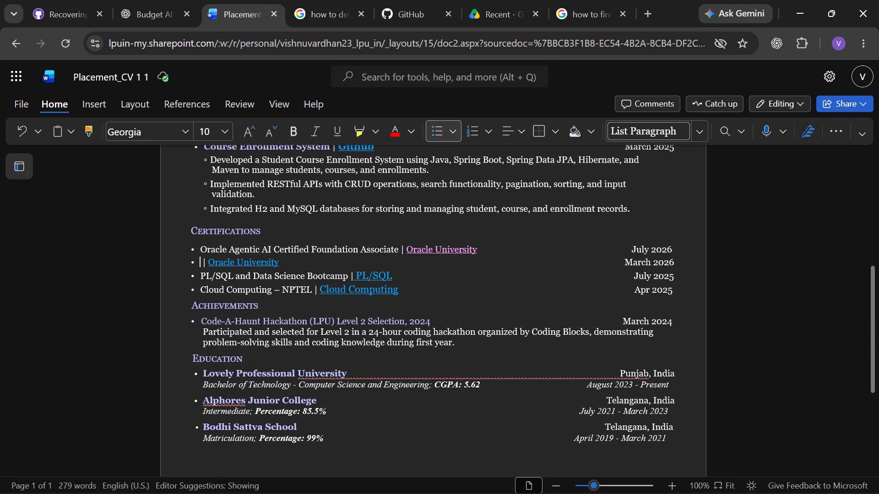
{"action": "type", "text": "Computational"}
{"action": "key", "text": "space"}
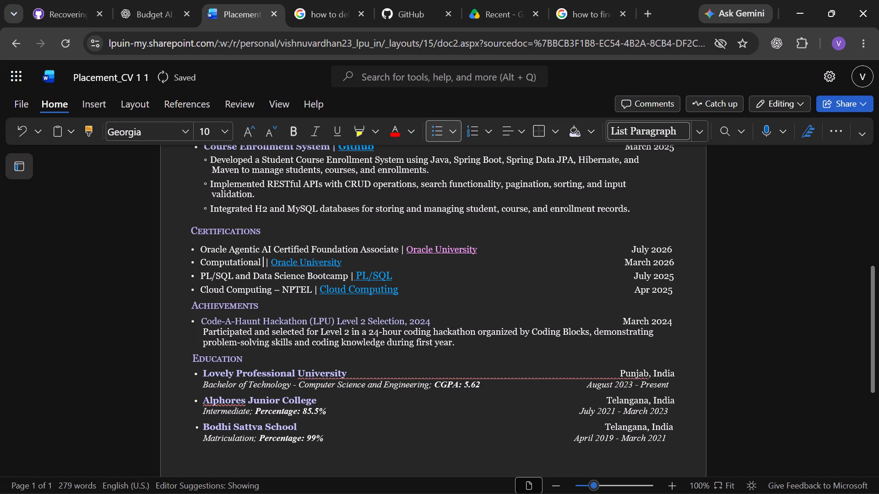
{"action": "type", "text": "Tho"}
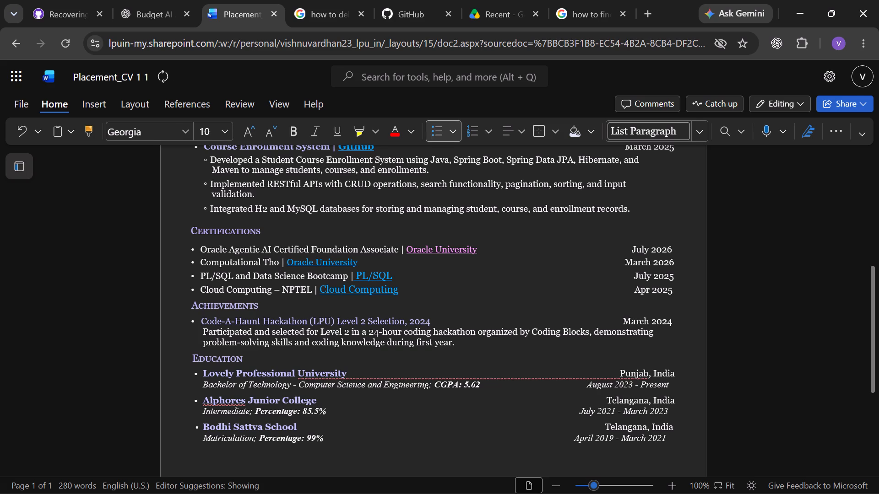
{"action": "key", "text": "BackSpace"}
{"action": "type", "text": "eory"}
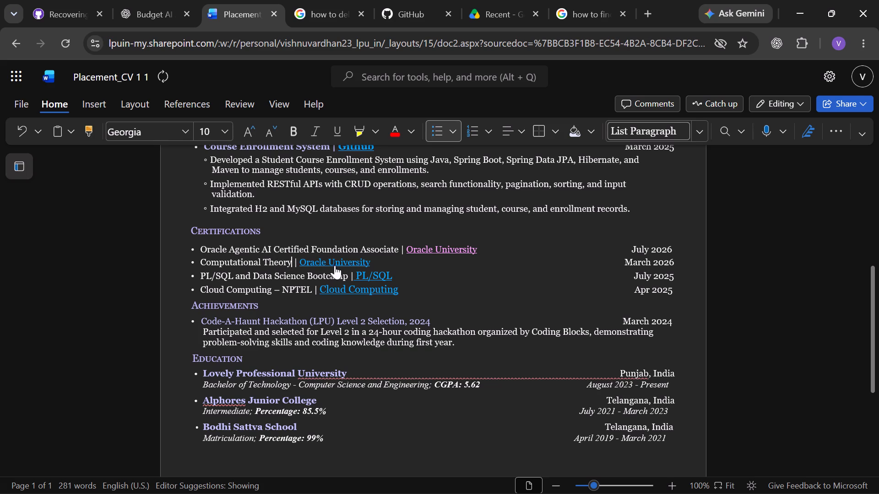
Replace the "Oracle University" link text in the Computational Theory entry with the copied Drive URL.
{"action": "left_click_drag", "start_coordinate": [375, 264], "coordinate": [358, 267]}
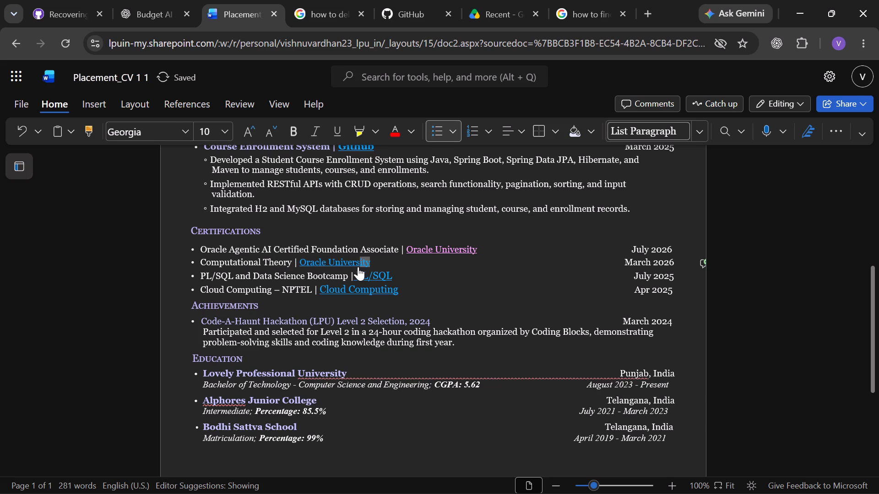
{"action": "left_click_drag", "start_coordinate": [358, 267], "coordinate": [300, 268]}
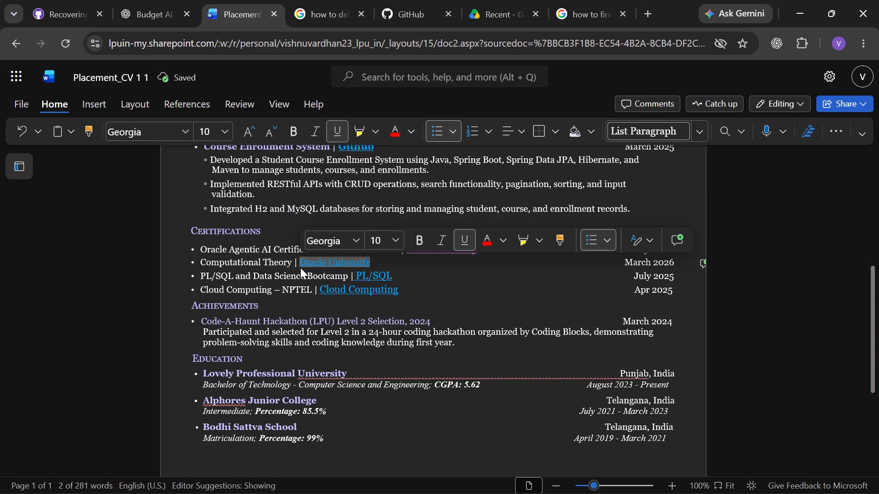
{"action": "key", "text": "BackSpace"}
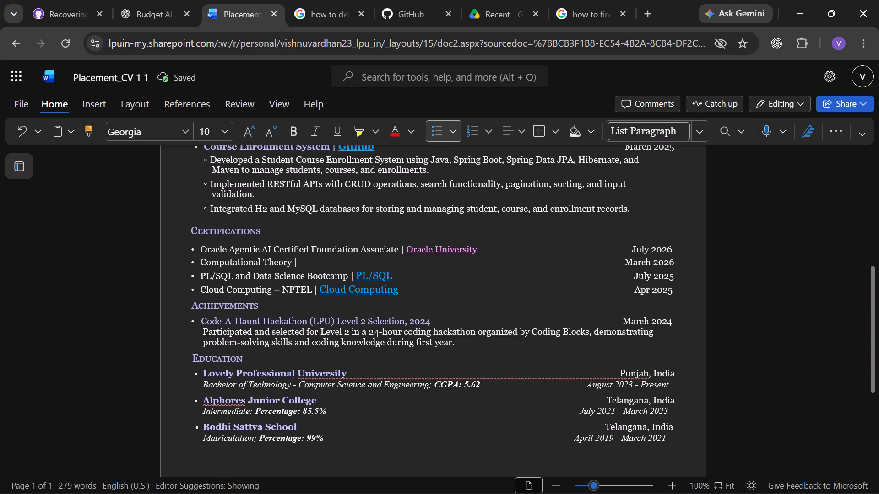
{"action": "key", "text": "ctrl+v"}
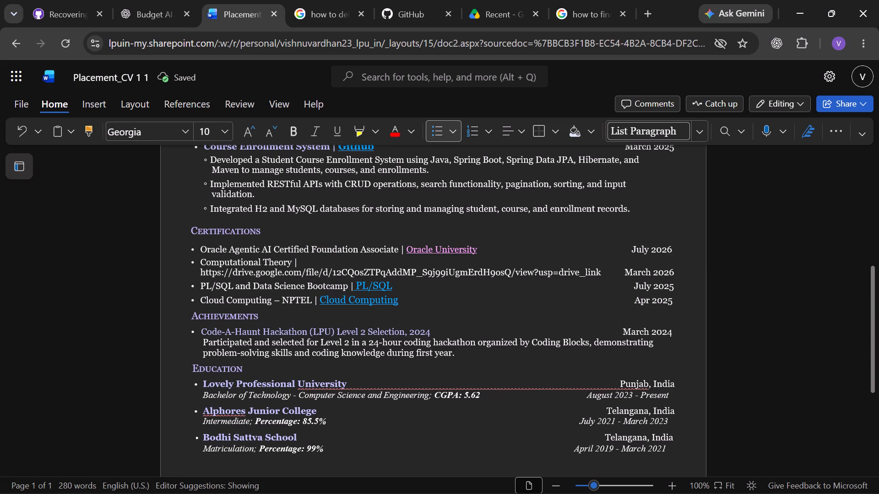
Turn the pasted Drive URL in the Computational Theory entry into a hyperlink to that same address with display text "Infosys".
{"action": "left_click_drag", "start_coordinate": [199, 273], "coordinate": [208, 273]}
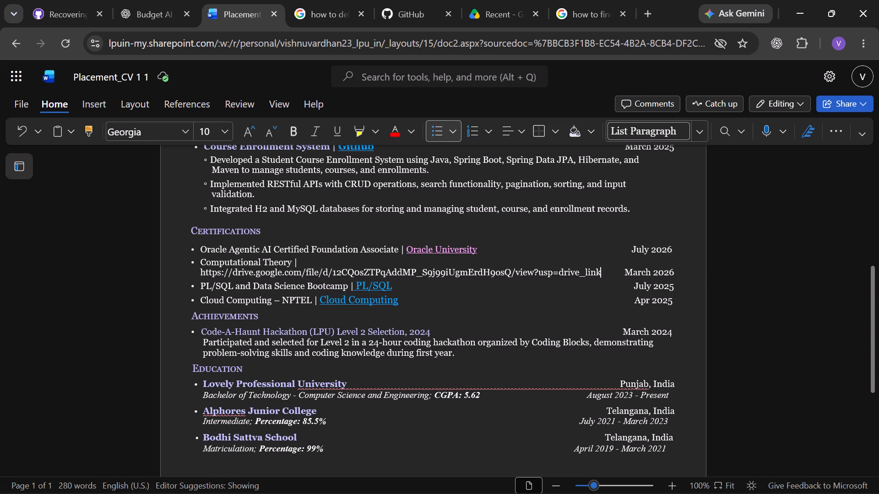
{"action": "left_click_drag", "start_coordinate": [208, 273], "coordinate": [599, 272]}
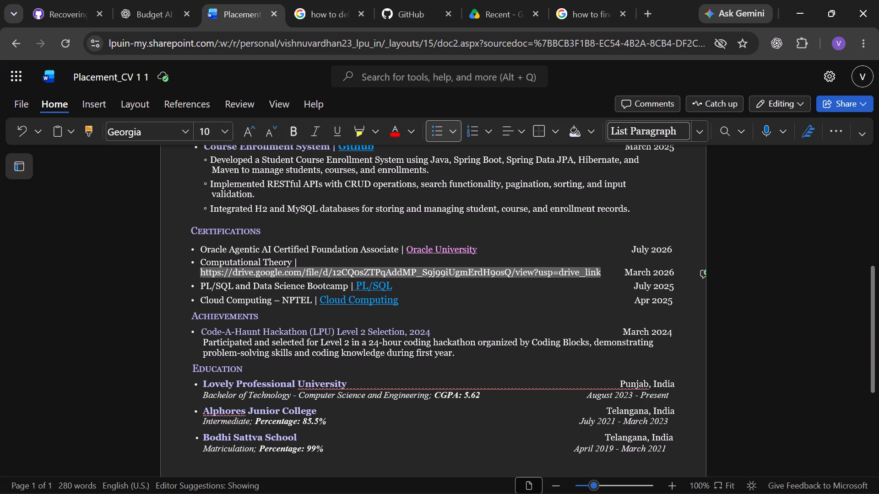
{"action": "left_click_drag", "start_coordinate": [599, 272], "coordinate": [600, 272]}
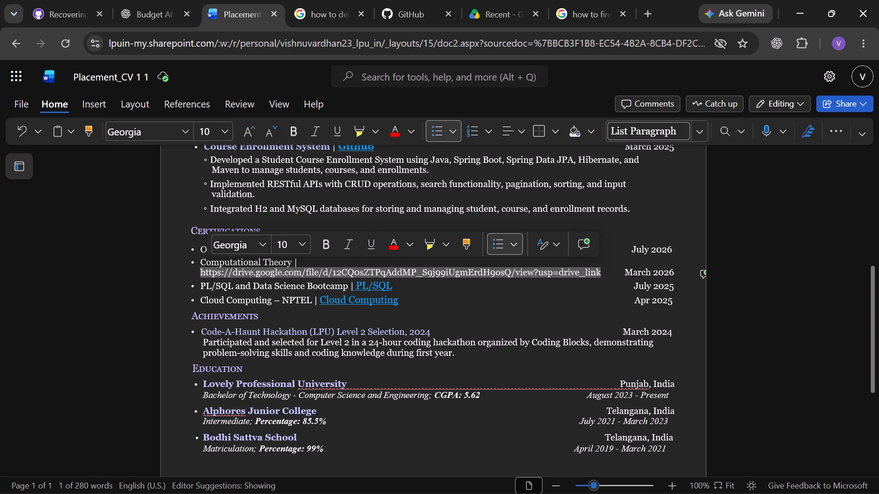
{"action": "right_click", "coordinate": [560, 274]}
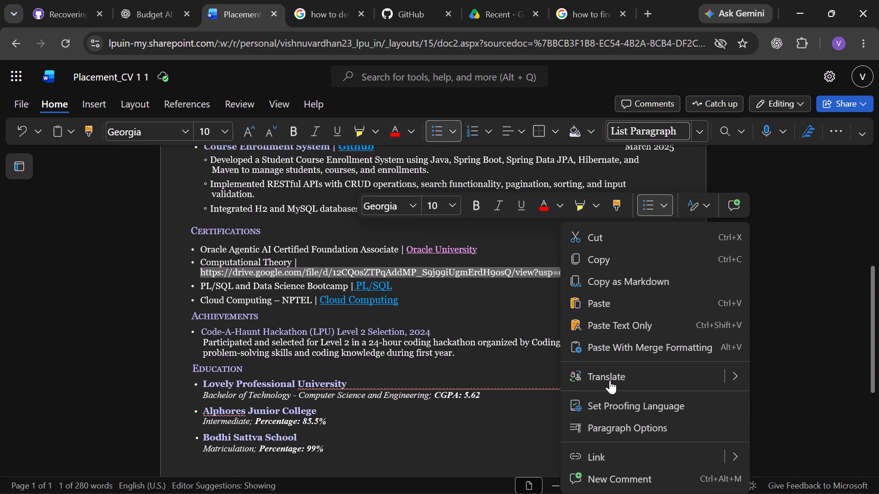
{"action": "left_click", "coordinate": [615, 455]}
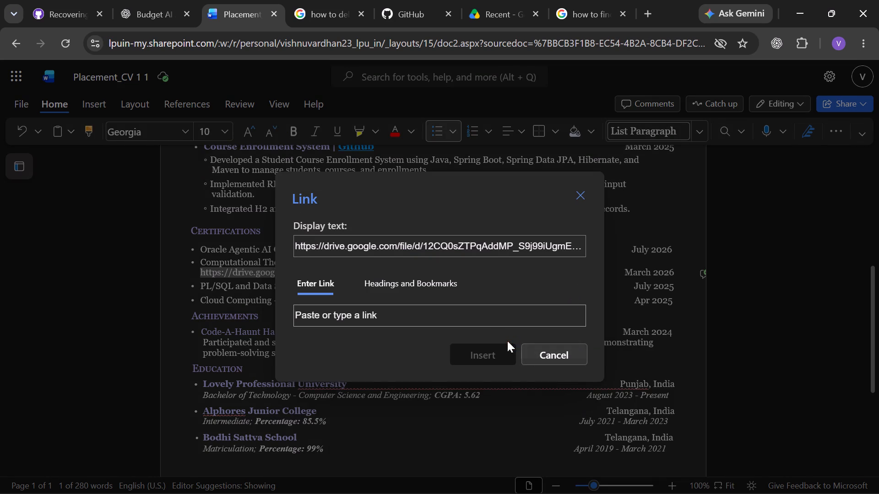
{"action": "key", "text": "ctrl+v"}
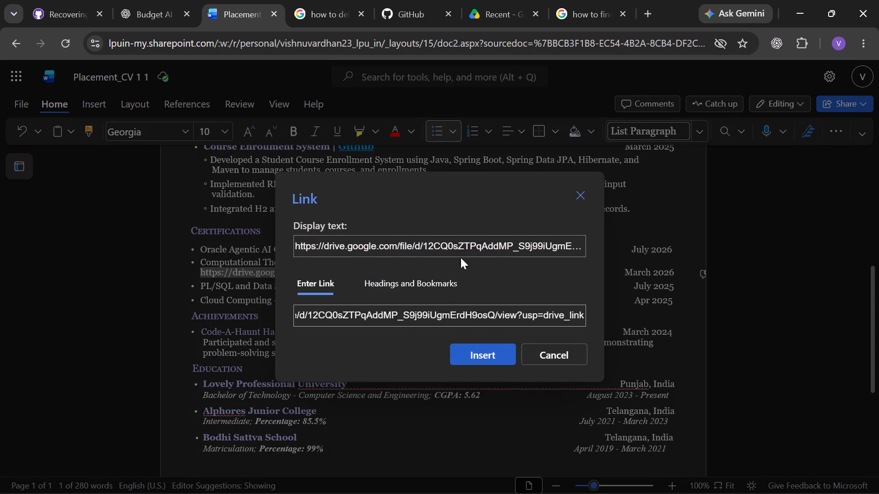
{"action": "left_click", "coordinate": [463, 246]}
{"action": "key", "text": "BackSpace"}
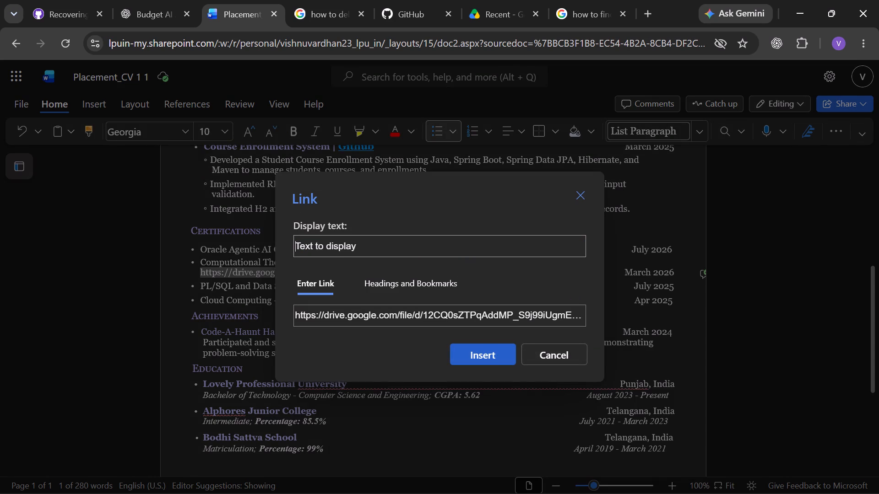
{"action": "type", "text": "Info"}
{"action": "type", "text": "sys"}
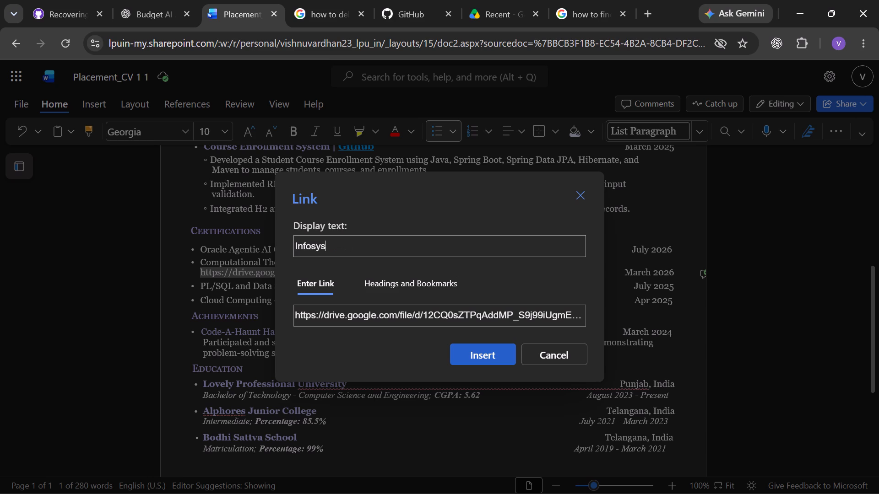
{"action": "left_click", "coordinate": [477, 349]}
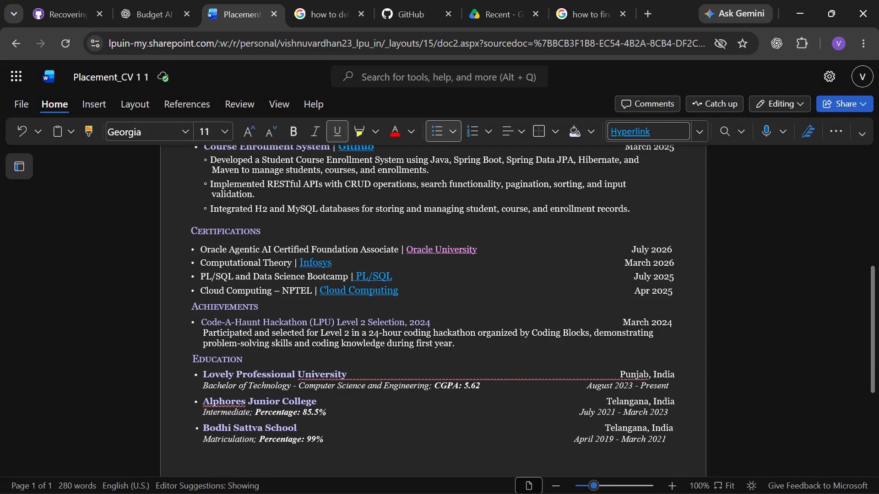
Replace the title "Oracle Agentic AI Certified Foundation Associate" in the first Certifications entry with "Prompt Engineering".
{"action": "left_click_drag", "start_coordinate": [201, 249], "coordinate": [398, 250]}
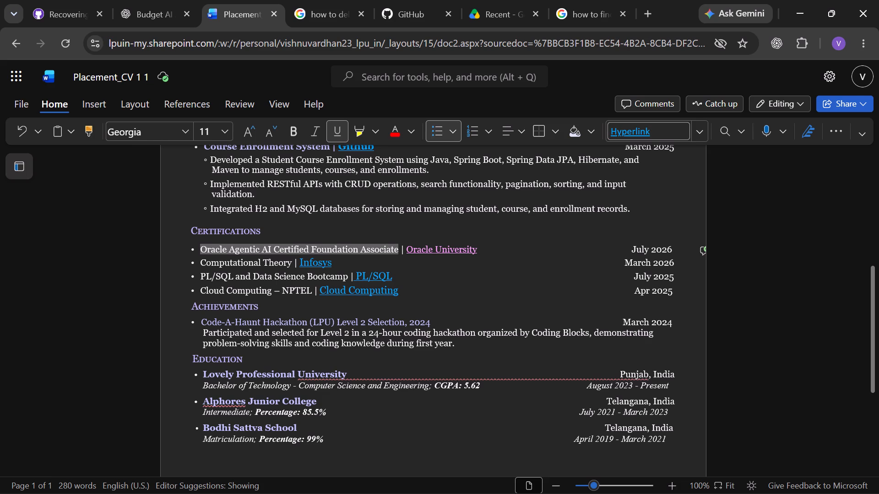
{"action": "left_click_drag", "start_coordinate": [398, 250], "coordinate": [398, 249]}
{"action": "key", "text": "BackSpace"}
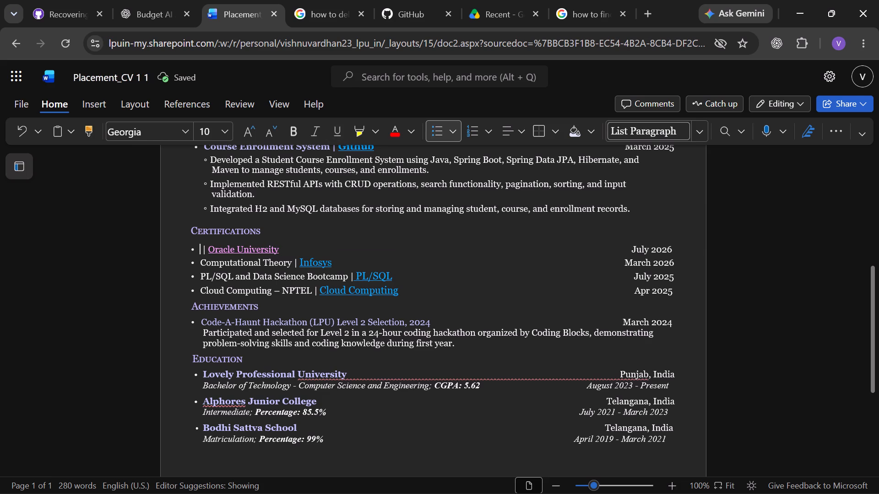
{"action": "type", "text": "Prompt"}
{"action": "key", "text": "space"}
{"action": "type", "text": "Engineering"}
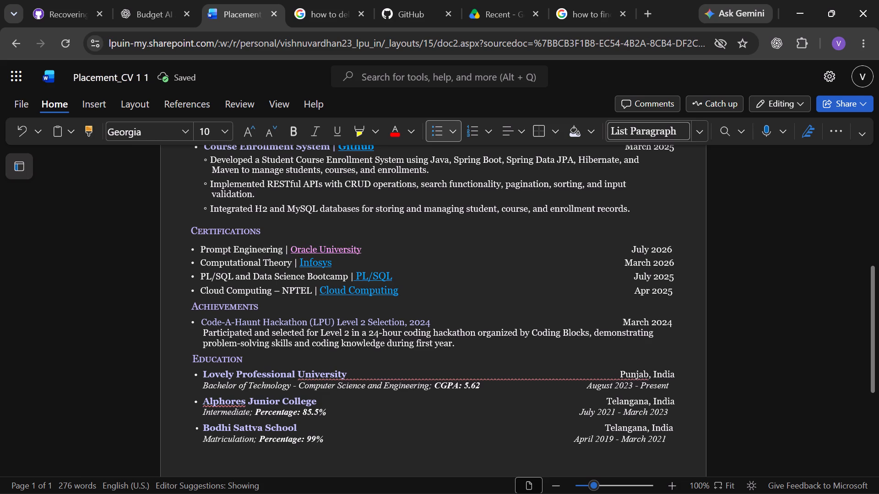
Delete the "Oracle University" link from the Prompt Engineering entry.
{"action": "left_click_drag", "start_coordinate": [364, 247], "coordinate": [292, 247]}
{"action": "key", "text": "BackSpace"}
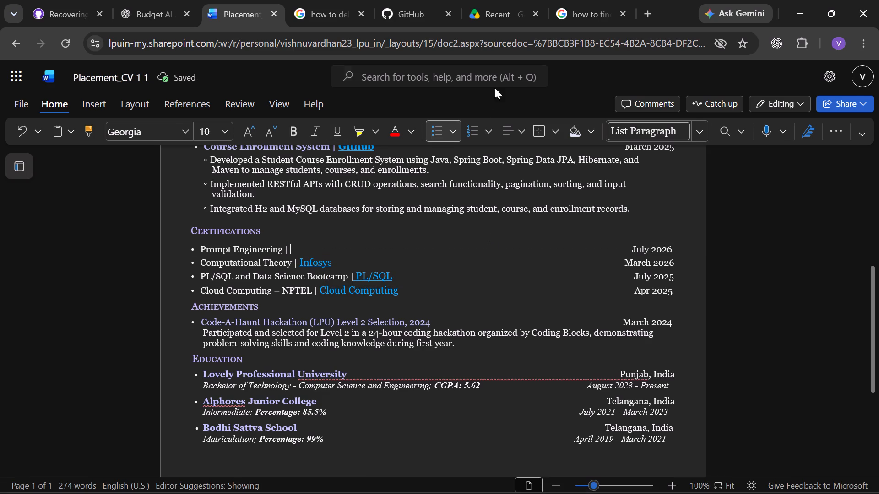
Copy the sharing link of promptengineering(infosys).pdf from Google Drive.
{"action": "left_click", "coordinate": [494, 12]}
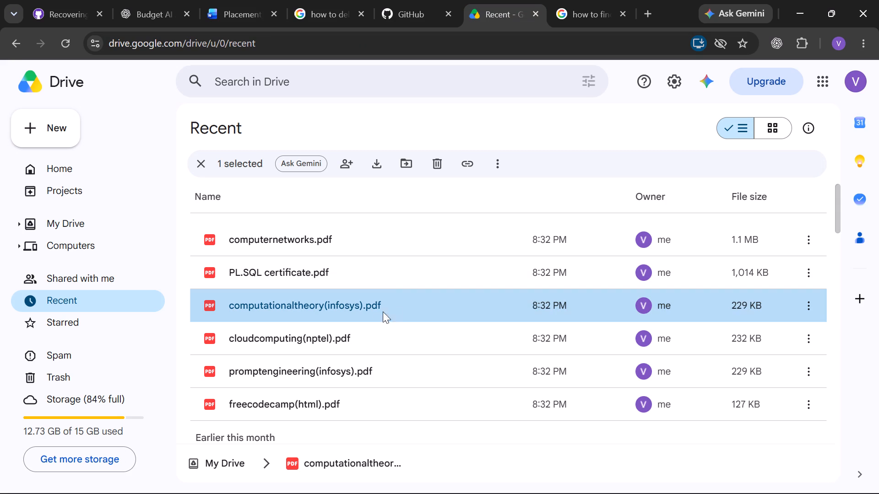
{"action": "right_click", "coordinate": [319, 371]}
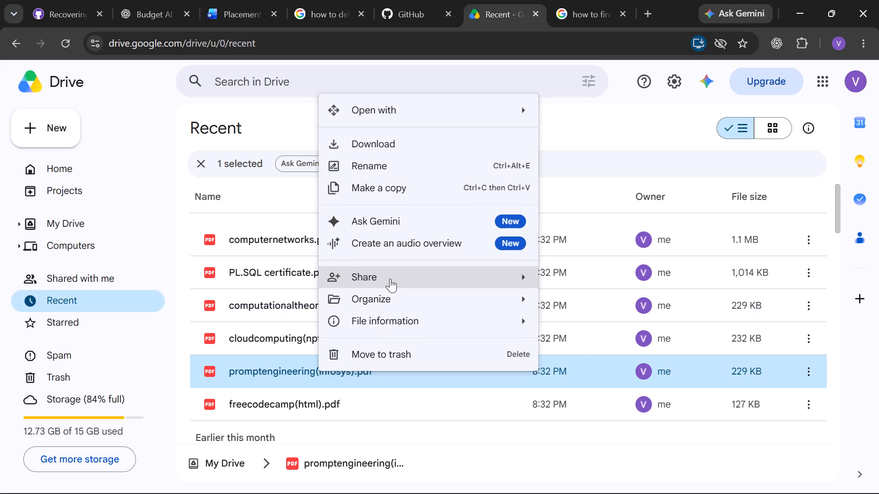
{"action": "left_click", "coordinate": [582, 302]}
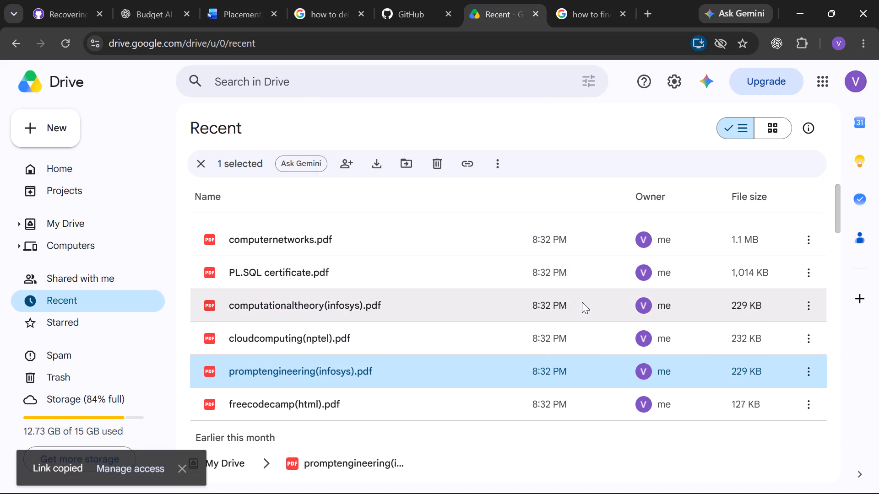
{"action": "key", "text": "alt+Tab"}
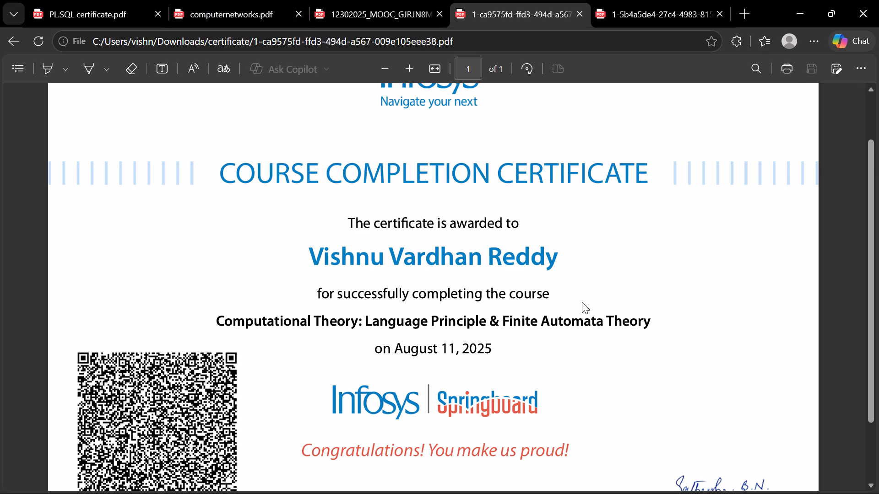
{"action": "key", "text": "alt+Tab"}
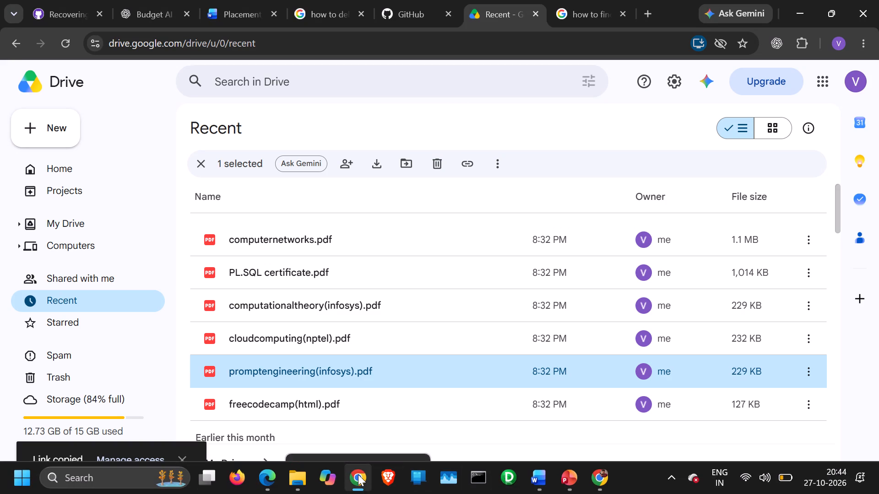
Paste the copied Drive sharing link after the separator in the Prompt Engineering entry of the Placement_CV document.
{"action": "left_click", "coordinate": [206, 16]}
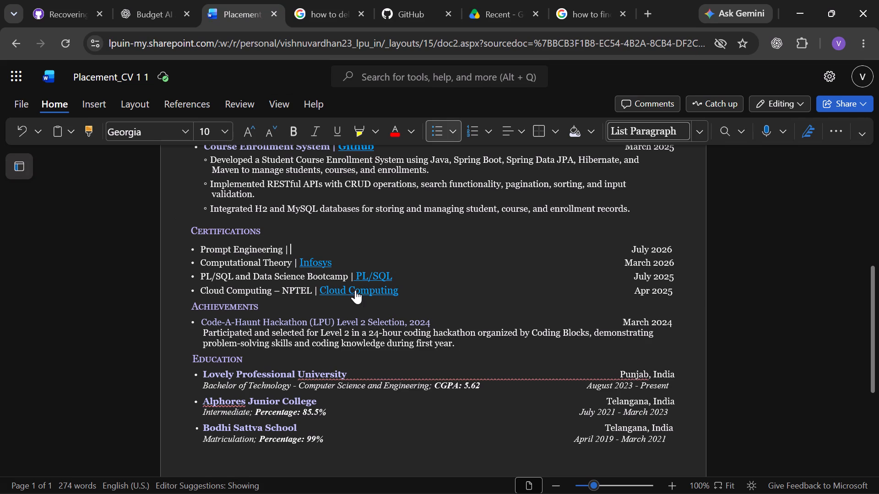
{"action": "key", "text": "ctrl+v"}
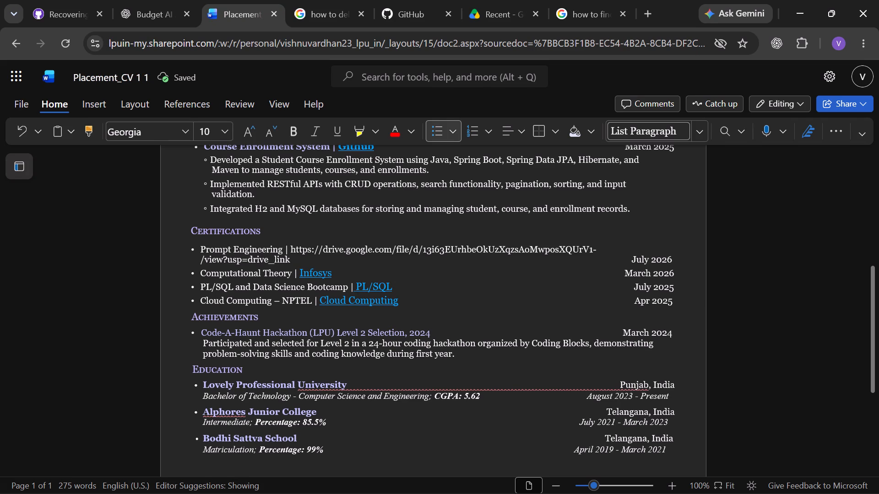
Turn the pasted Drive URL in the Prompt Engineering entry into a hyperlink to that same address with display text "Infosys".
{"action": "left_click_drag", "start_coordinate": [288, 248], "coordinate": [291, 255]}
{"action": "left_click_drag", "start_coordinate": [291, 255], "coordinate": [292, 258]}
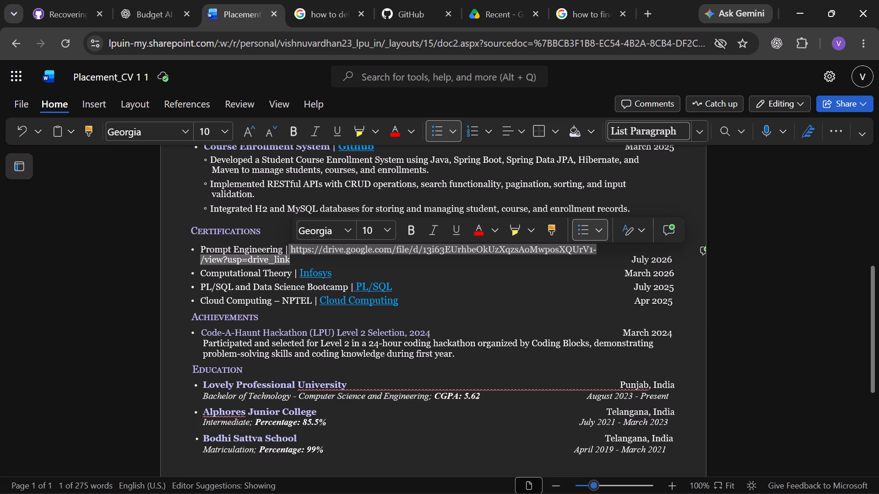
{"action": "right_click", "coordinate": [292, 258]}
{"action": "left_click", "coordinate": [342, 455]}
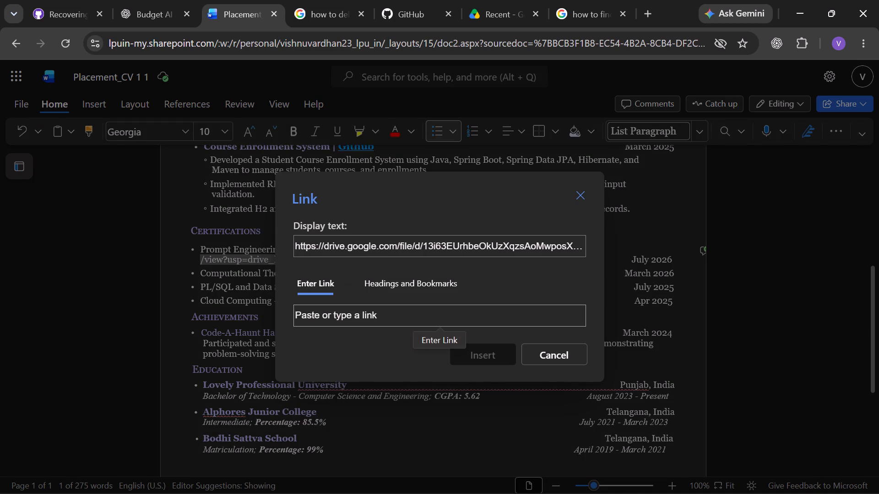
{"action": "key", "text": "ctrl+v"}
{"action": "left_click", "coordinate": [418, 243]}
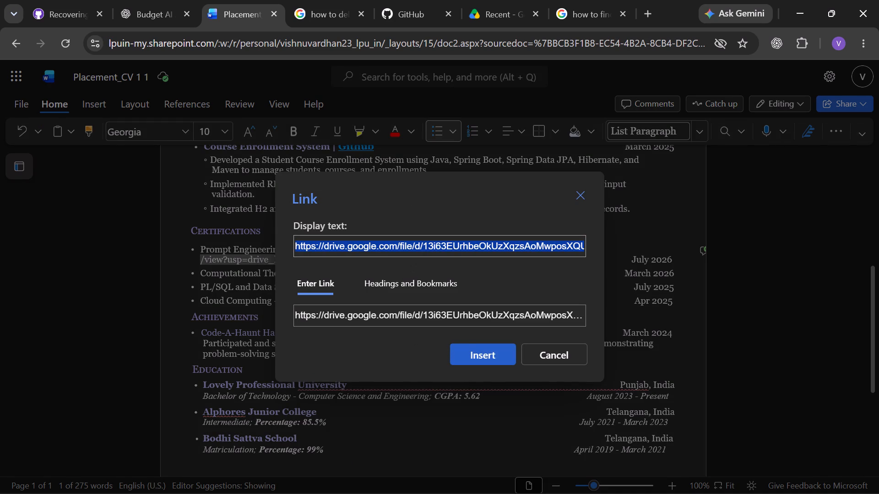
{"action": "key", "text": "BackSpace"}
{"action": "type", "text": "infosys"}
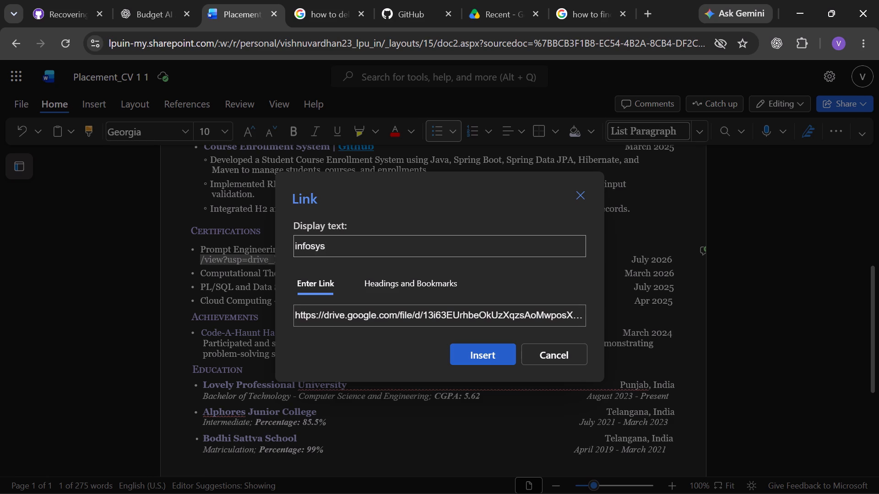
{"action": "key", "text": "Left"}
{"action": "key", "text": "Left"}
{"action": "key", "text": "Left"}
{"action": "key", "text": "Left"}
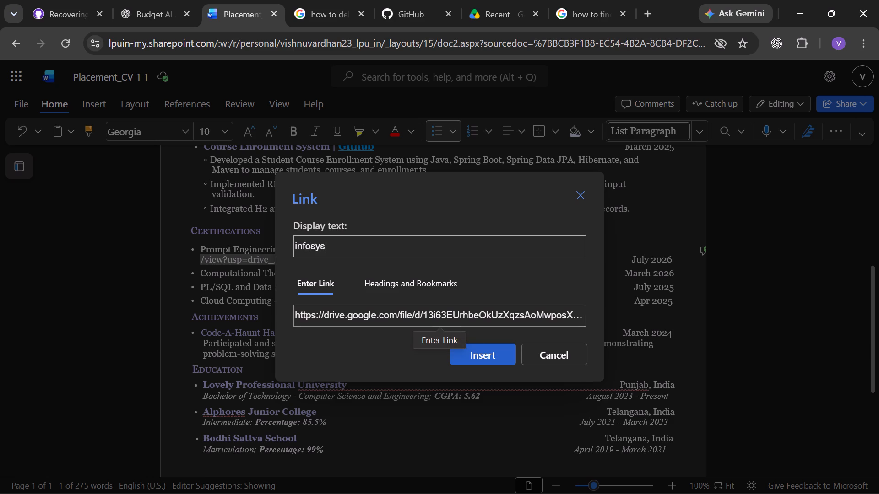
{"action": "key", "text": "Left"}
{"action": "key", "text": "Left"}
{"action": "key", "text": "BackSpace"}
{"action": "key", "text": "shift+i"}
{"action": "left_click", "coordinate": [470, 354]}
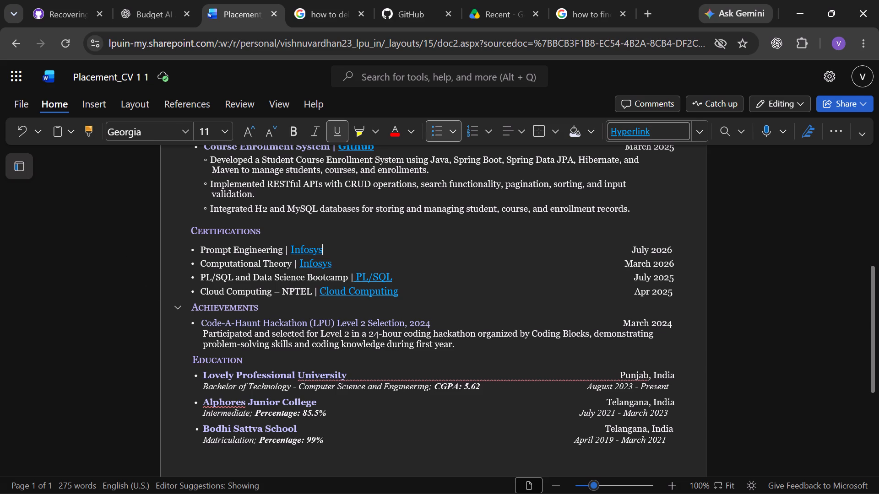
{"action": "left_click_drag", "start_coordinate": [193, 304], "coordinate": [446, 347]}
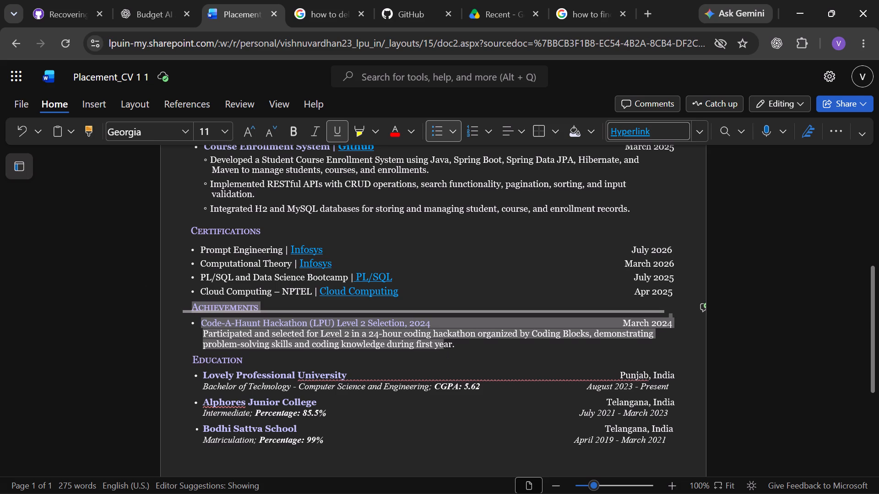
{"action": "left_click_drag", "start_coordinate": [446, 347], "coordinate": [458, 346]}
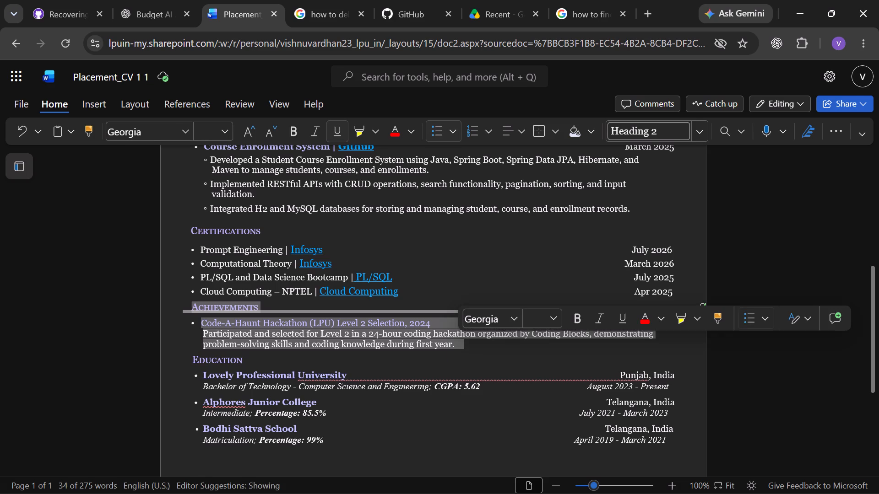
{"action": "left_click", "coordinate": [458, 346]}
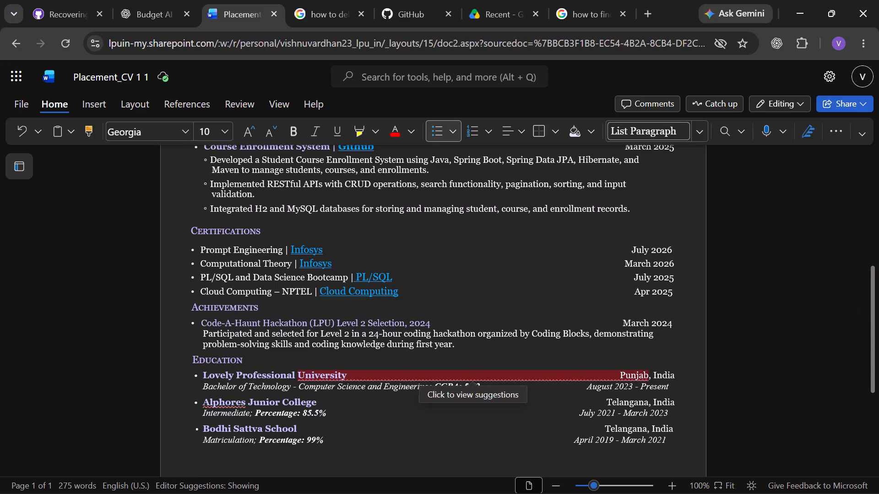
Review the whole CV from the contact header and Skills through Projects, Certifications, Achievements and Education.
{"action": "scroll", "coordinate": [450, 377], "scroll_direction": "up", "scroll_amount": 1}
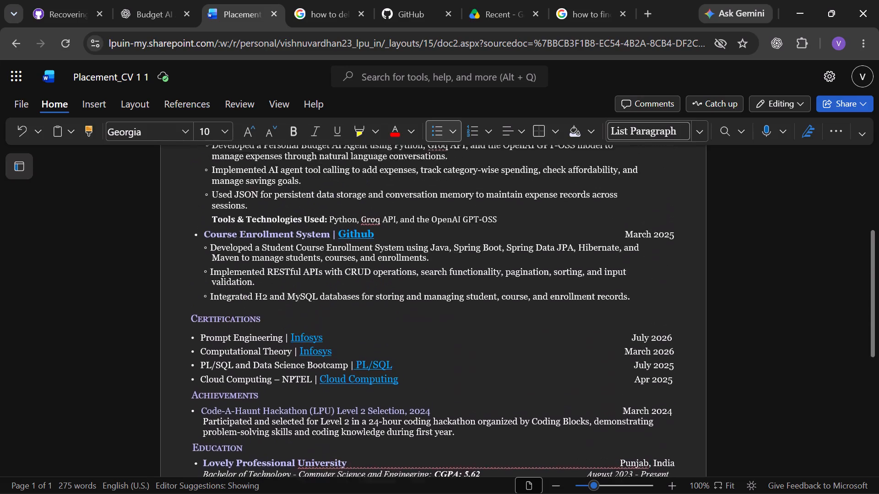
{"action": "scroll", "coordinate": [450, 377], "scroll_direction": "up", "scroll_amount": 2}
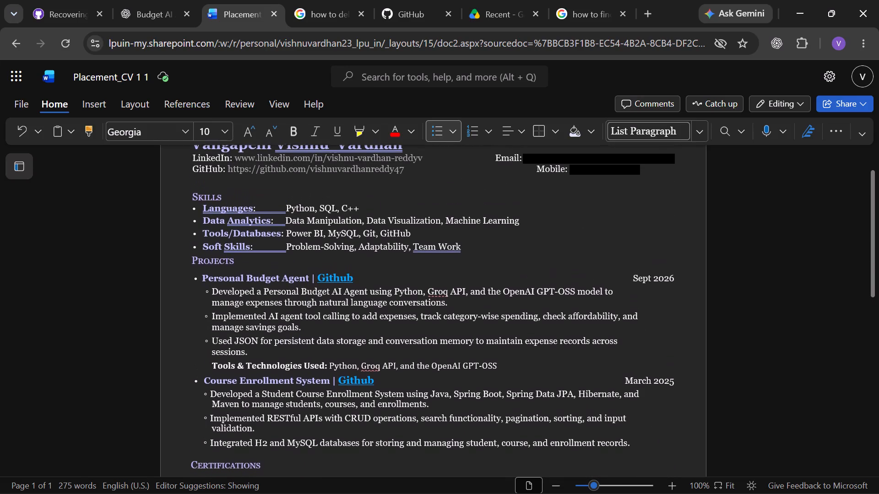
{"action": "scroll", "coordinate": [450, 377], "scroll_direction": "up", "scroll_amount": 1}
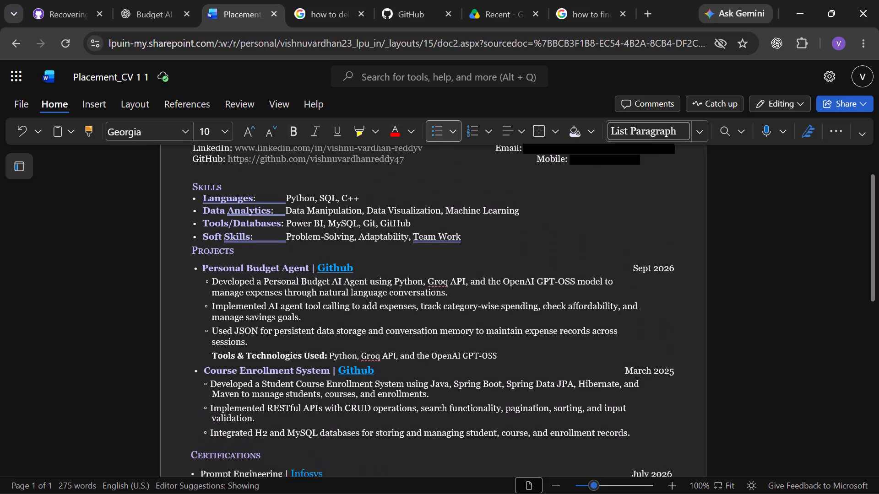
{"action": "scroll", "coordinate": [450, 377], "scroll_direction": "up", "scroll_amount": 1}
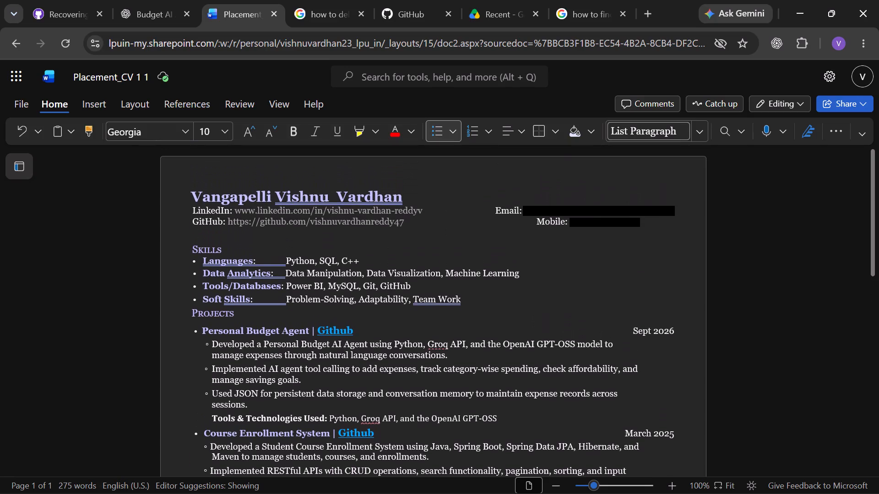
{"action": "scroll", "coordinate": [450, 377], "scroll_direction": "down", "scroll_amount": 2}
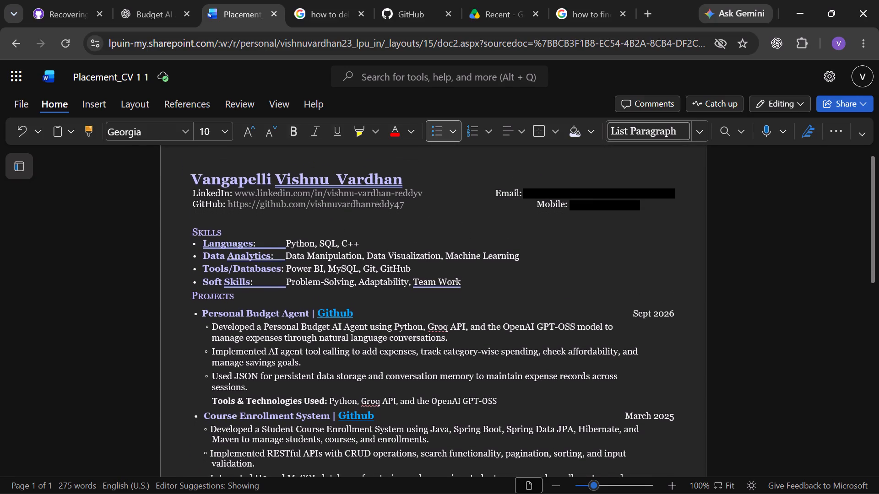
{"action": "scroll", "coordinate": [450, 377], "scroll_direction": "down", "scroll_amount": 1}
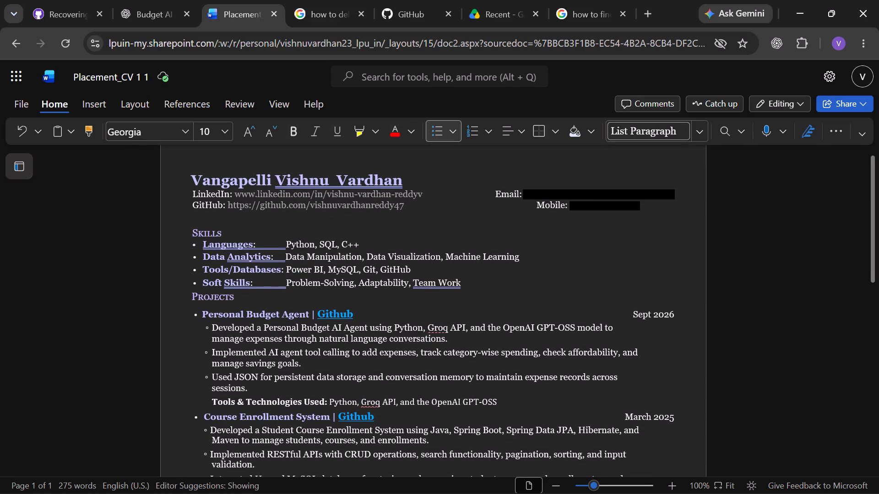
{"action": "scroll", "coordinate": [450, 377], "scroll_direction": "down", "scroll_amount": 4}
{"action": "scroll", "coordinate": [450, 377], "scroll_direction": "up", "scroll_amount": 1}
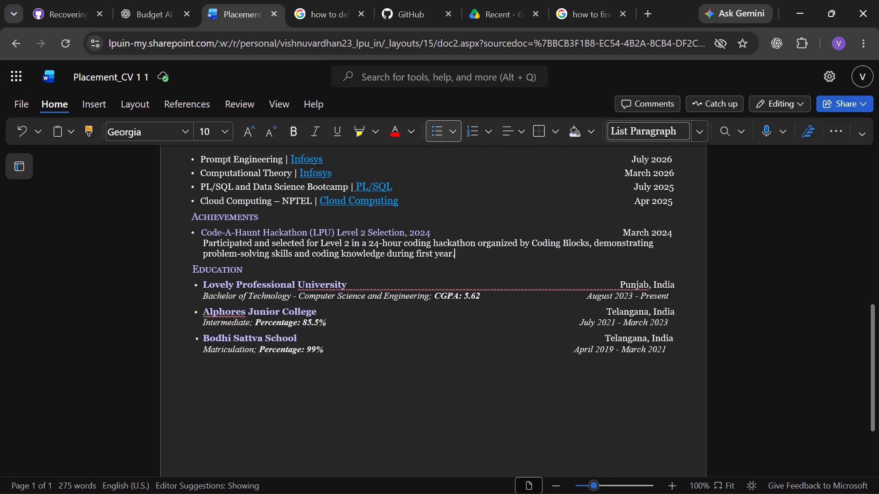
{"action": "scroll", "coordinate": [450, 377], "scroll_direction": "up", "scroll_amount": 1}
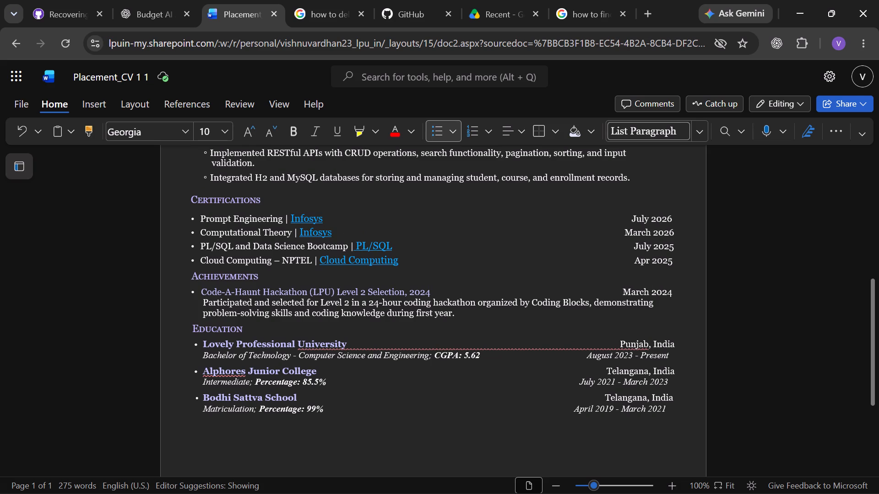
{"action": "scroll", "coordinate": [497, 329], "scroll_direction": "up", "scroll_amount": 4}
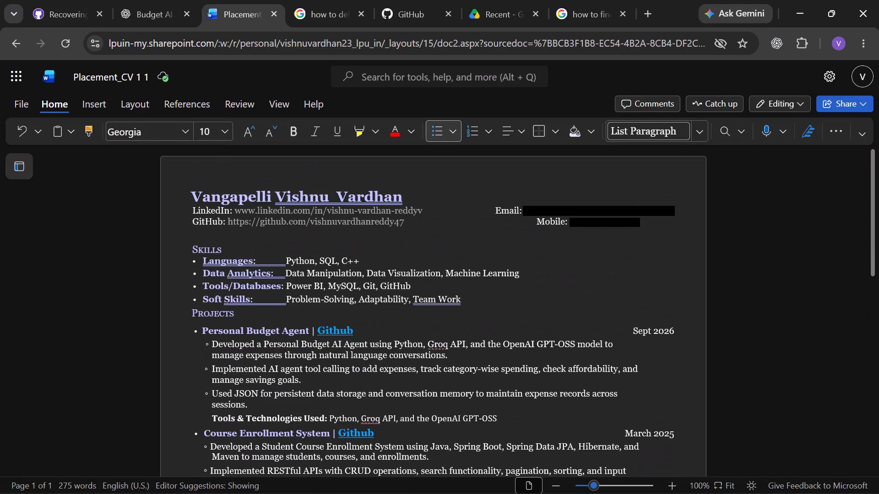
{"action": "scroll", "coordinate": [497, 329], "scroll_direction": "up", "scroll_amount": 1}
{"action": "scroll", "coordinate": [497, 329], "scroll_direction": "down", "scroll_amount": 6}
{"action": "scroll", "coordinate": [522, 249], "scroll_direction": "down", "scroll_amount": 1}
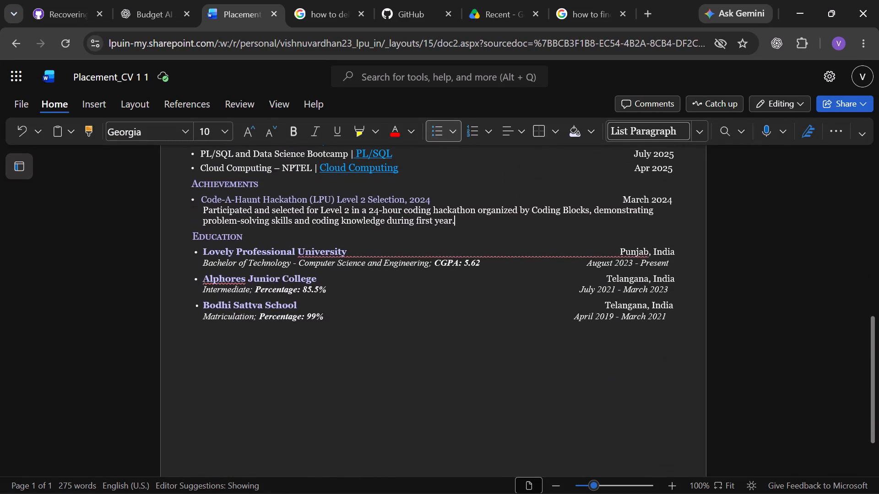
{"action": "scroll", "coordinate": [522, 249], "scroll_direction": "down", "scroll_amount": 2}
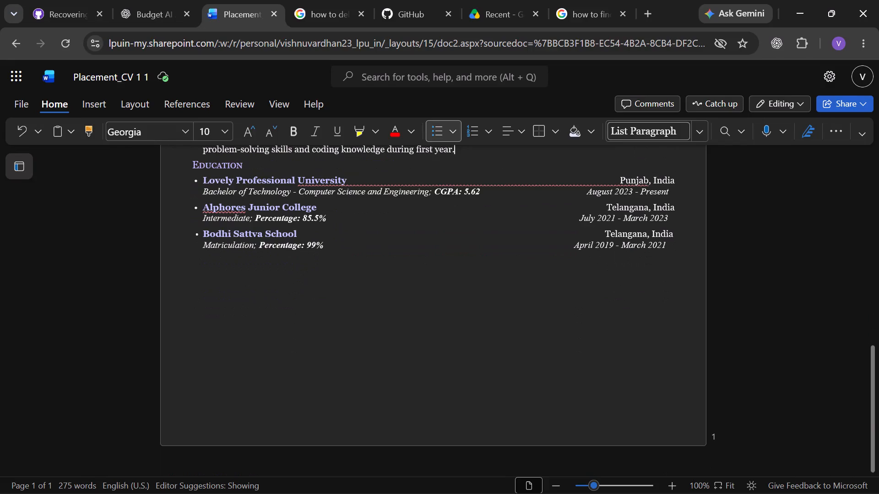
{"action": "scroll", "coordinate": [522, 249], "scroll_direction": "up", "scroll_amount": 3}
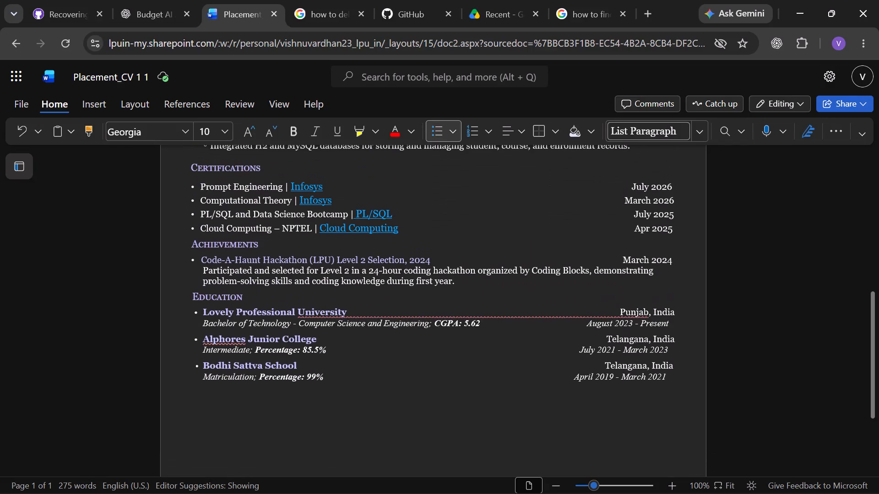
{"action": "scroll", "coordinate": [522, 249], "scroll_direction": "up", "scroll_amount": 3}
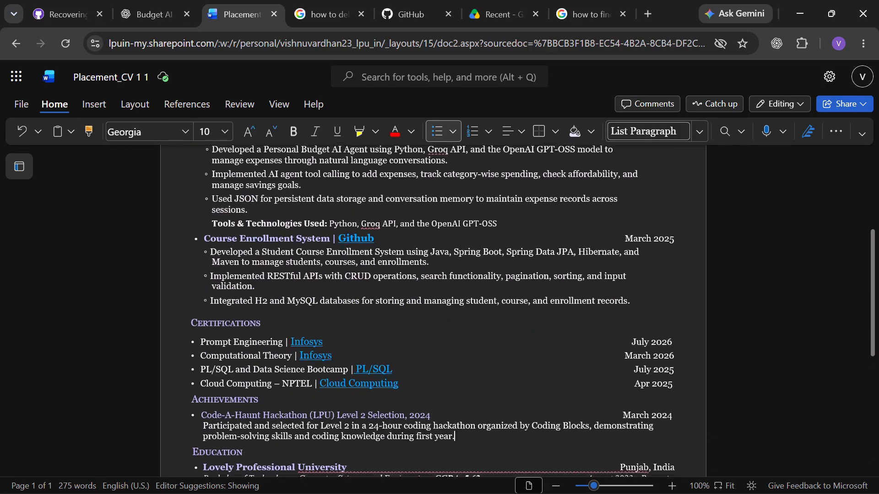
{"action": "scroll", "coordinate": [522, 249], "scroll_direction": "down", "scroll_amount": 2}
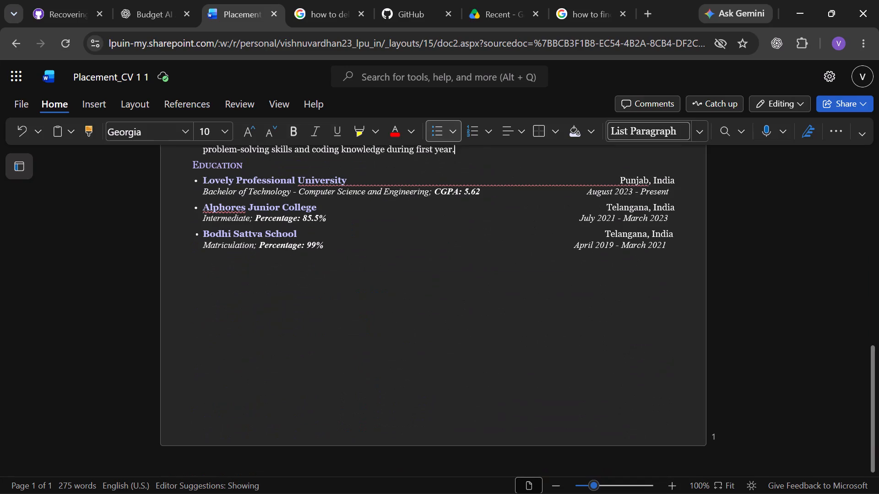
{"action": "scroll", "coordinate": [522, 249], "scroll_direction": "up", "scroll_amount": 4}
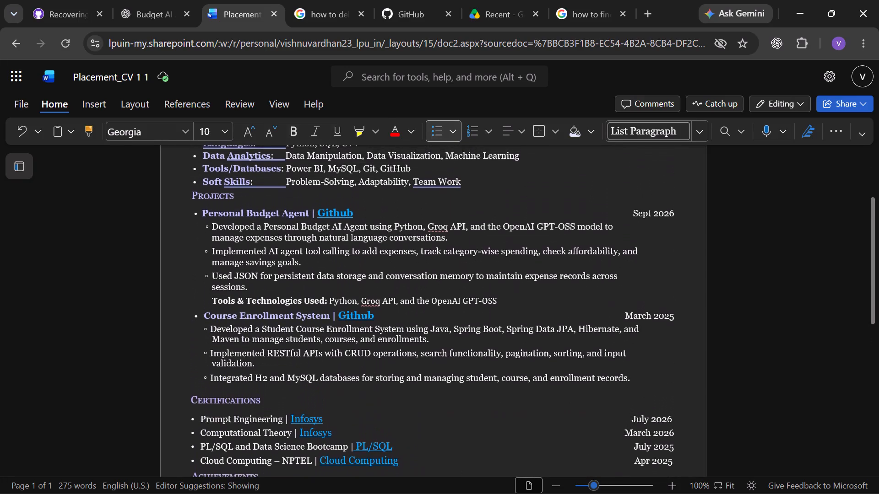
{"action": "scroll", "coordinate": [522, 249], "scroll_direction": "up", "scroll_amount": 5}
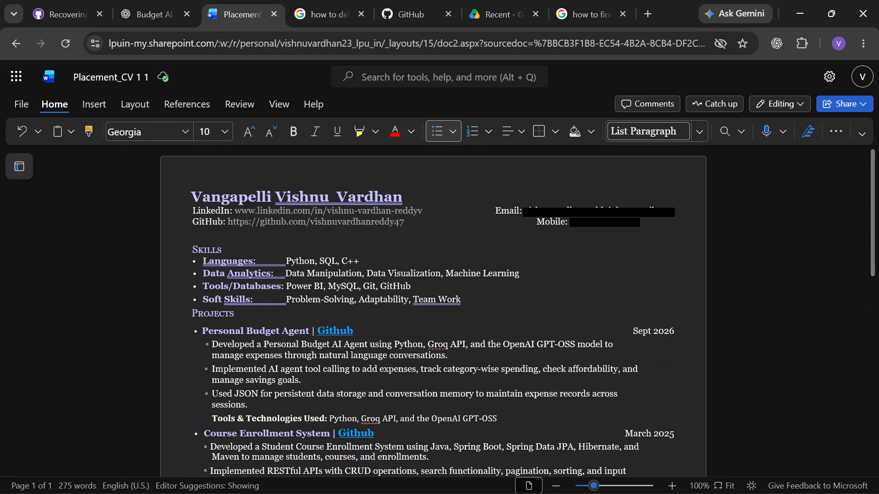
{"action": "scroll", "coordinate": [522, 249], "scroll_direction": "down", "scroll_amount": 7}
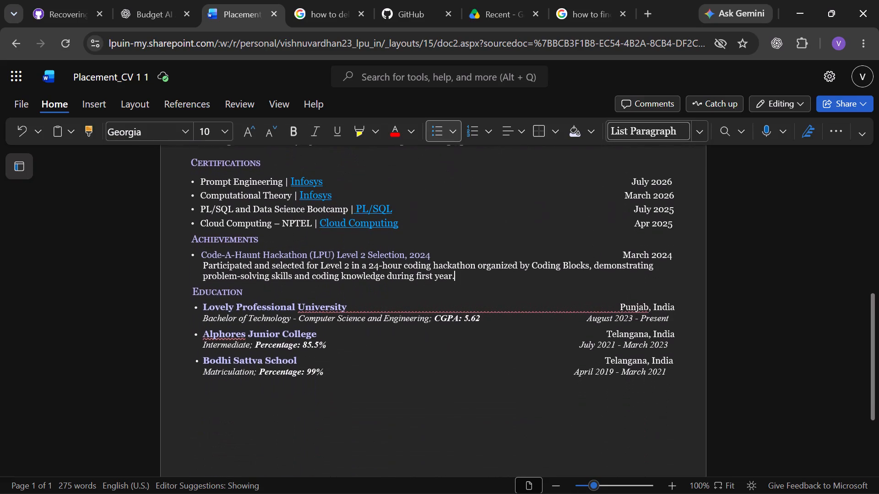
{"action": "scroll", "coordinate": [522, 249], "scroll_direction": "up", "scroll_amount": 3}
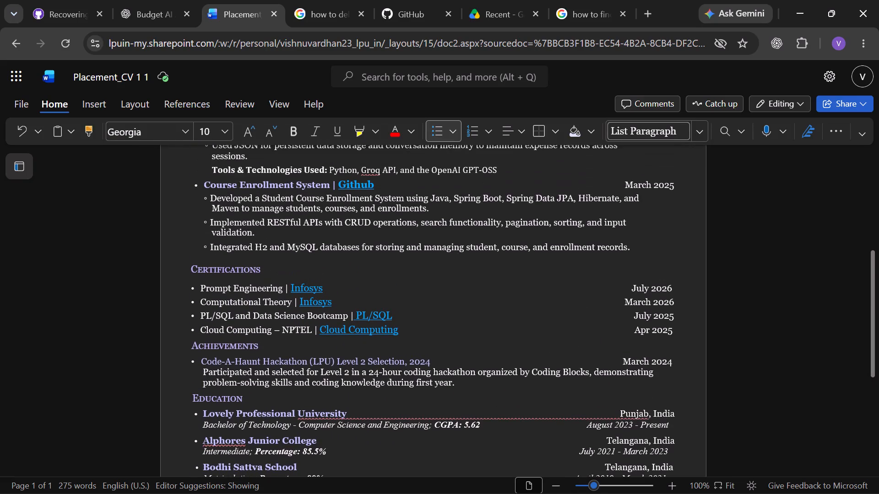
{"action": "scroll", "coordinate": [522, 249], "scroll_direction": "up", "scroll_amount": 9}
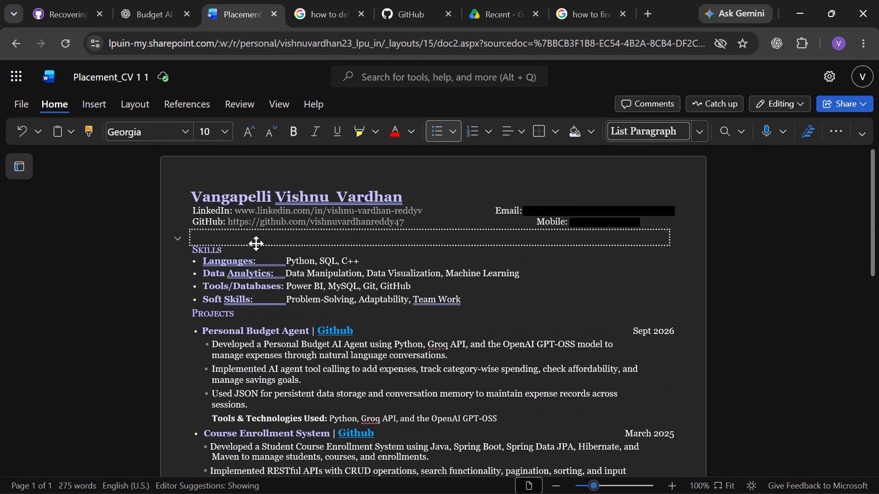
{"action": "scroll", "coordinate": [256, 243], "scroll_direction": "down", "scroll_amount": 2}
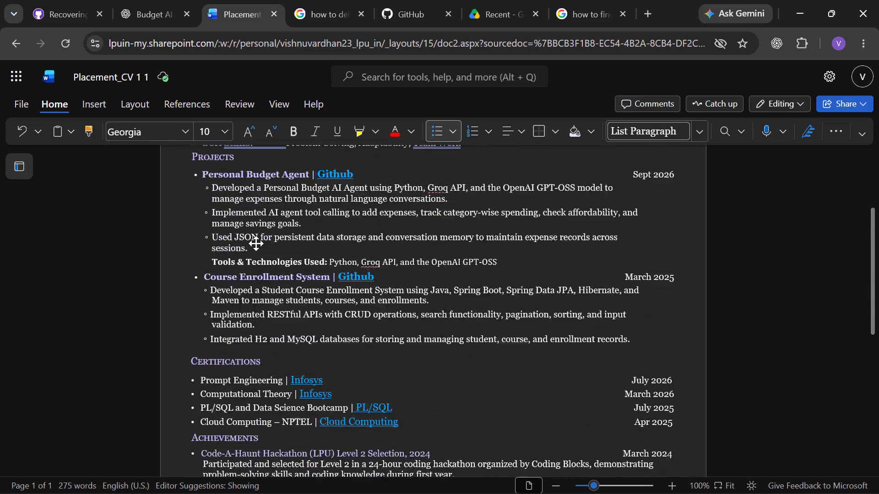
{"action": "scroll", "coordinate": [256, 243], "scroll_direction": "down", "scroll_amount": 1}
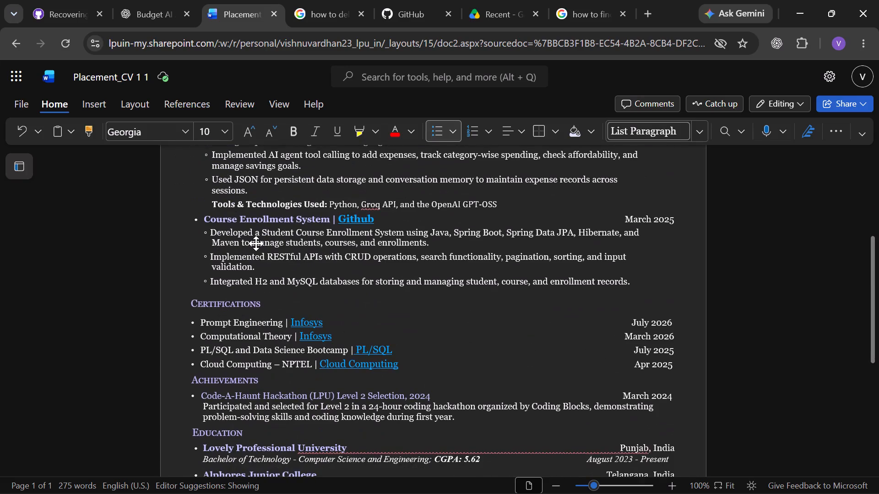
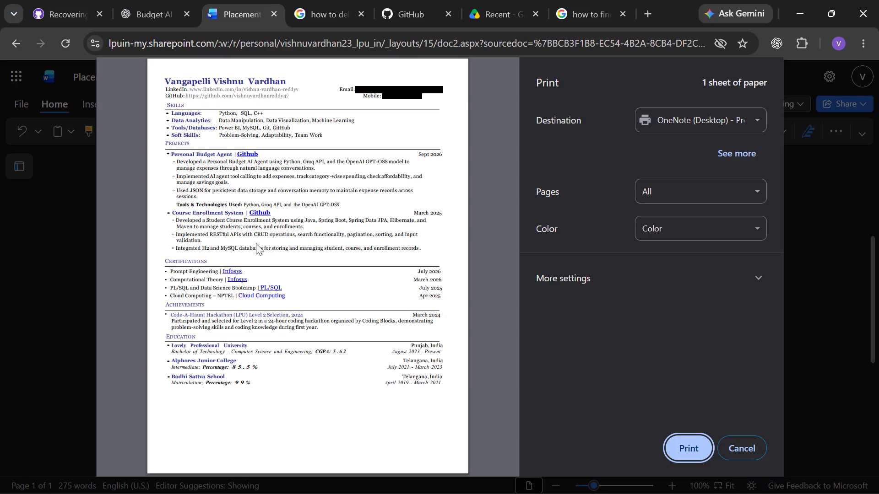
Check the CV's full-page layout in the print preview without printing it, and look over the Achievements and Education sections.
{"action": "key", "text": "Escape"}
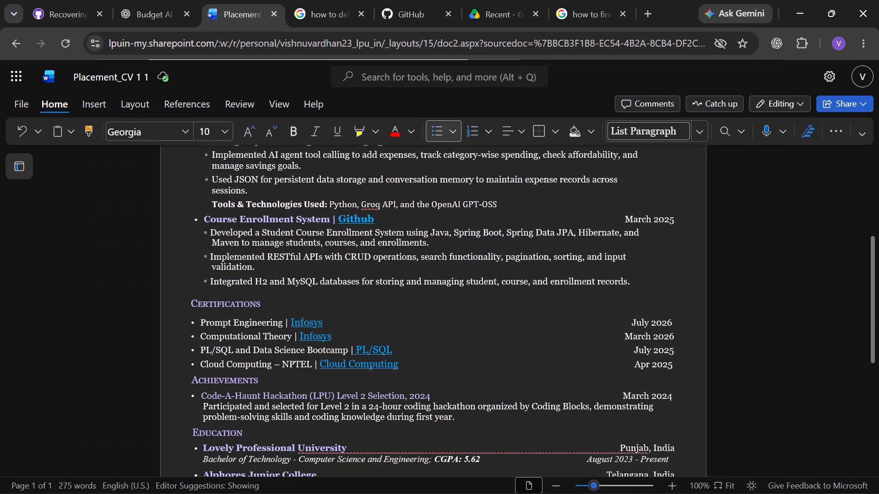
{"action": "key", "text": "ctrl+p"}
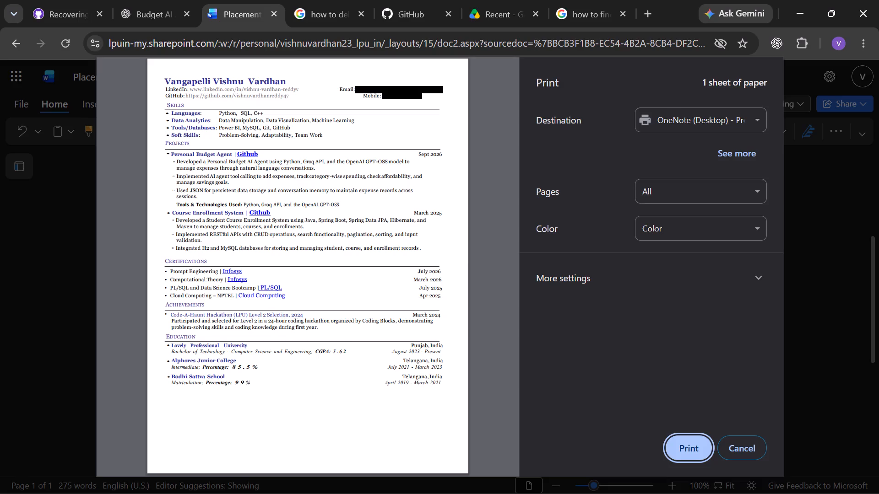
{"action": "key", "text": "alt+Tab"}
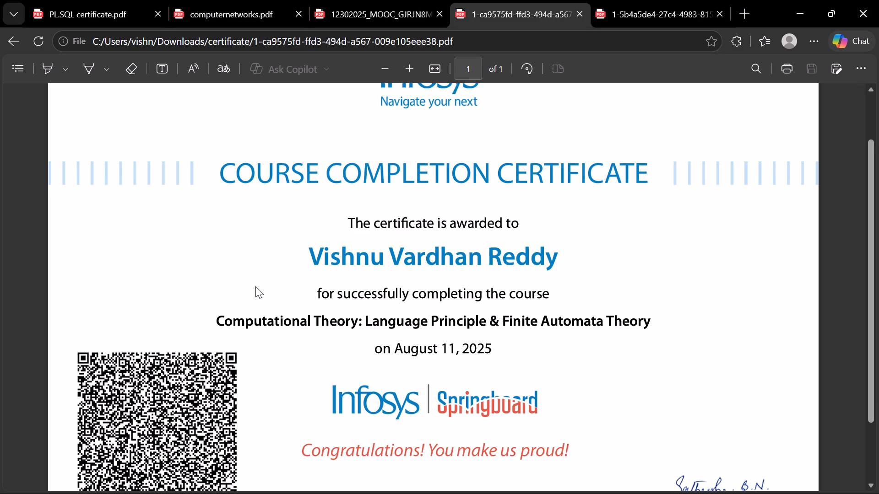
{"action": "key", "text": "alt+Tab"}
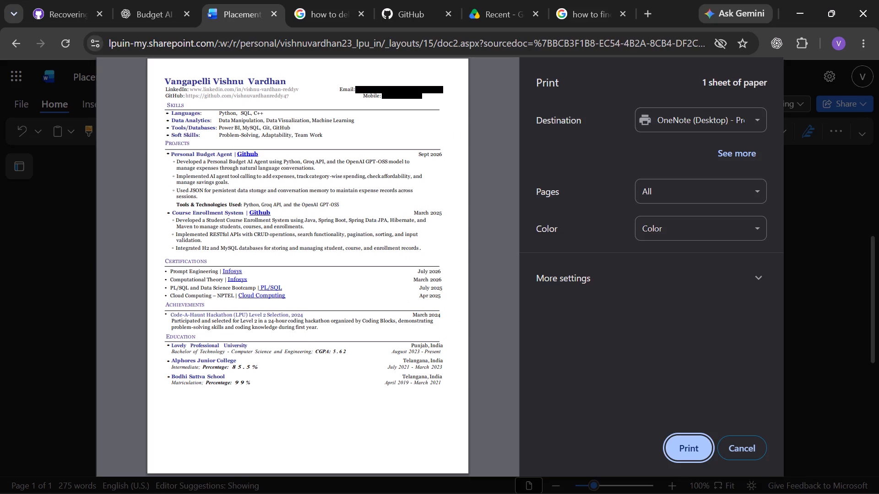
{"action": "left_click", "coordinate": [798, 341]}
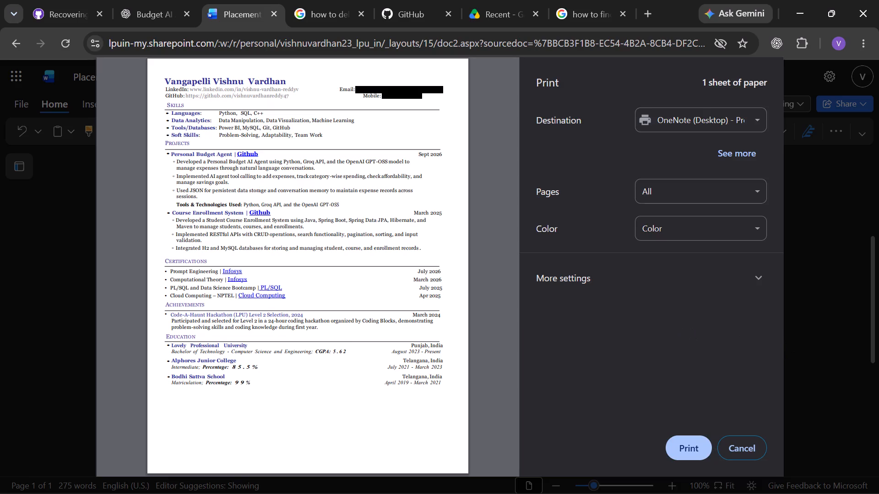
{"action": "left_click", "coordinate": [752, 435]}
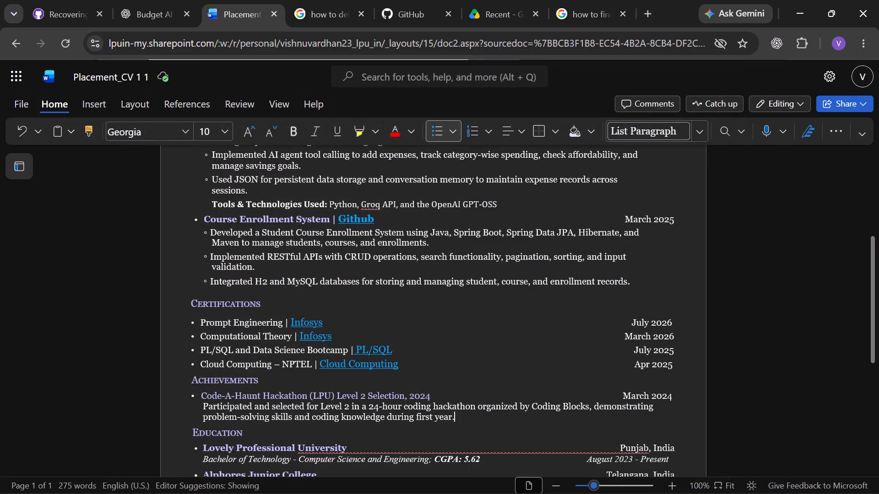
{"action": "scroll", "coordinate": [553, 396], "scroll_direction": "down", "scroll_amount": 3}
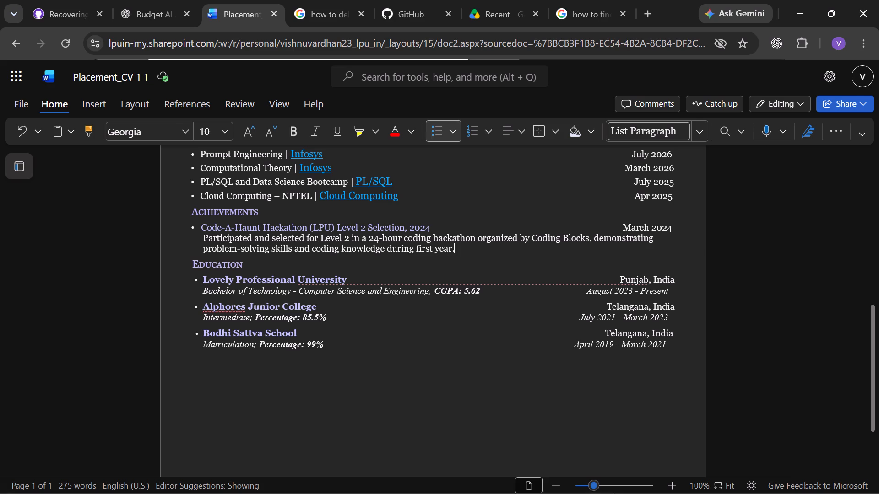
Switch to the other Chrome window with the course-enrollment-system repository's pom.xml on GitHub.
{"action": "left_click", "coordinate": [607, 480]}
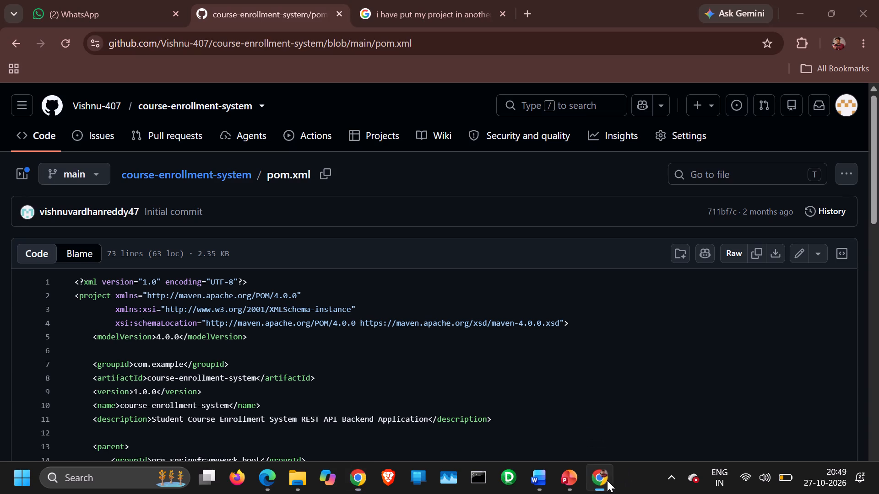
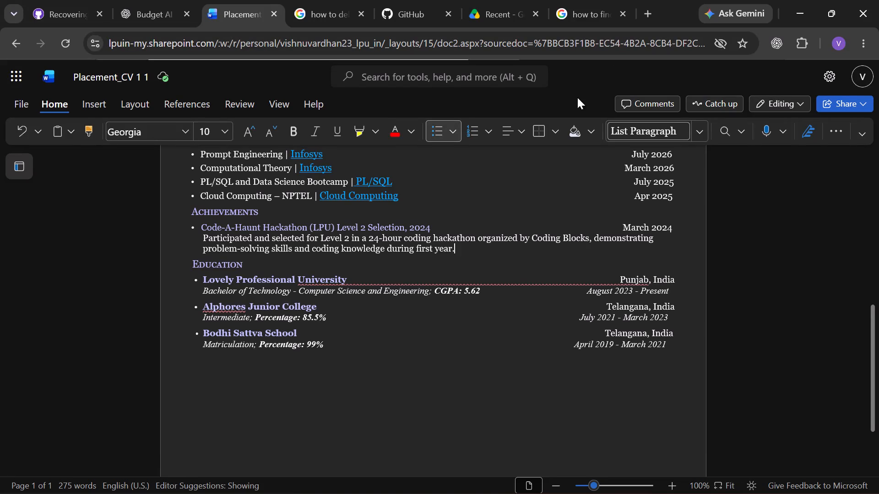
In a new browser tab, open Word online and upload Surya Resume-1 (1).pdf from the Downloads folder, with all file types shown.
{"action": "left_click", "coordinate": [644, 19]}
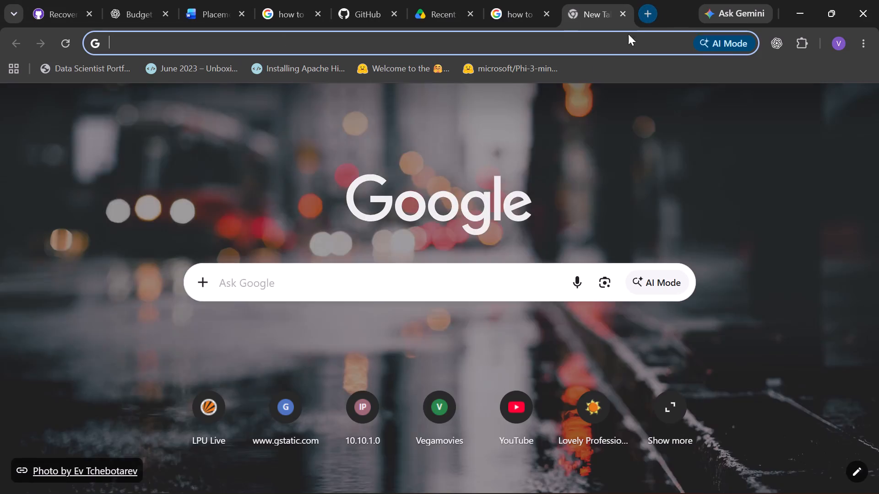
{"action": "key", "text": "w"}
{"action": "key", "text": "Return"}
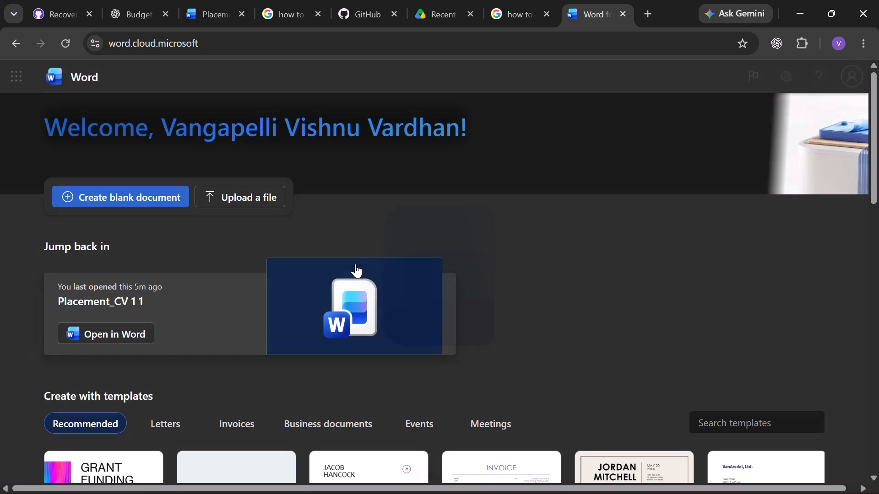
{"action": "left_click", "coordinate": [255, 199]}
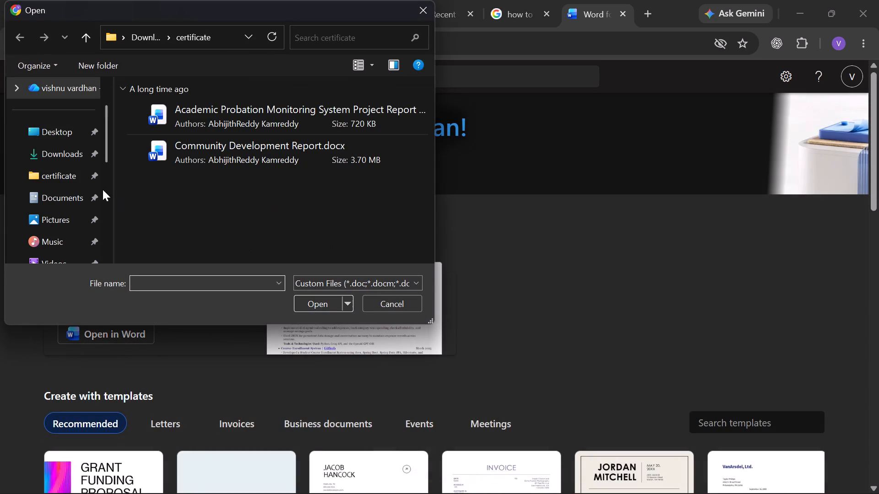
{"action": "left_click", "coordinate": [65, 161]}
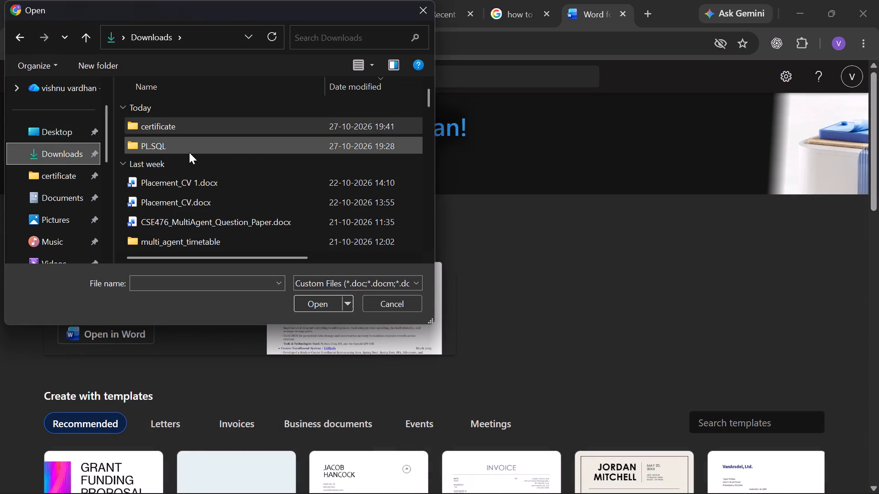
{"action": "left_click", "coordinate": [324, 283]}
{"action": "left_click", "coordinate": [326, 302]}
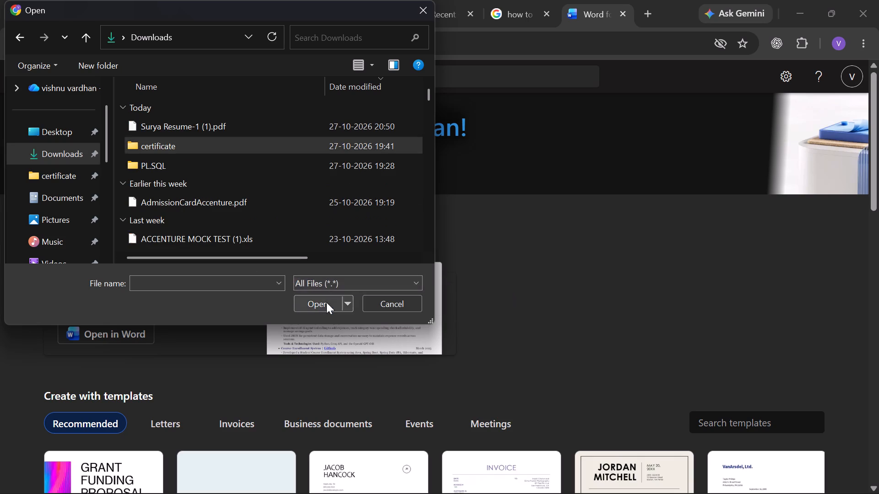
{"action": "left_click", "coordinate": [222, 130]}
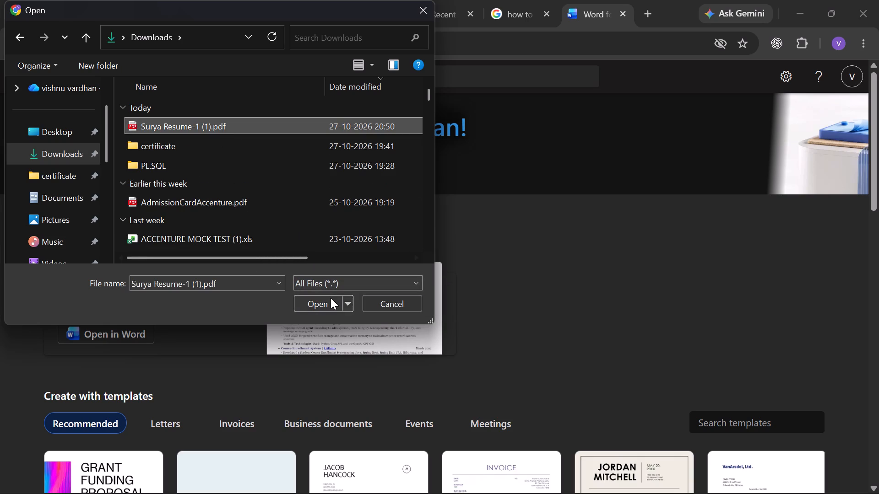
{"action": "left_click", "coordinate": [331, 298]}
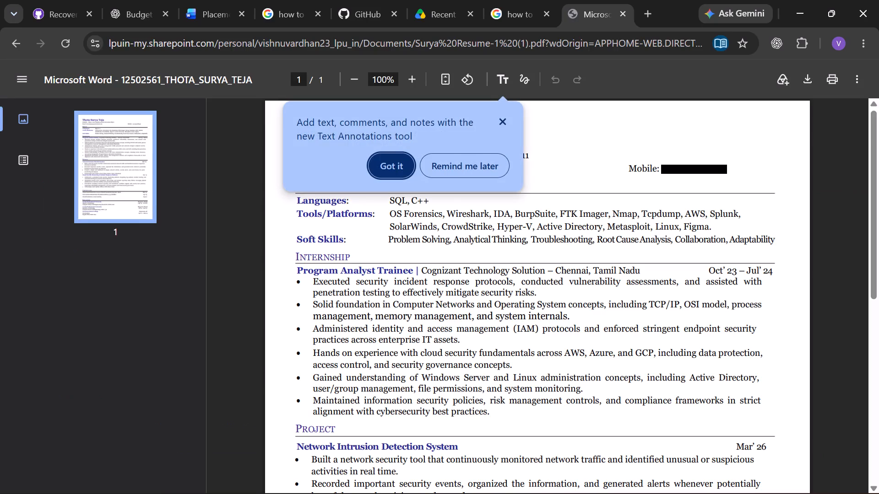
Dismiss the text annotations tip and read through the uploaded resume from the Skills section down to Certificates and Education.
{"action": "scroll", "coordinate": [456, 330], "scroll_direction": "down", "scroll_amount": 1}
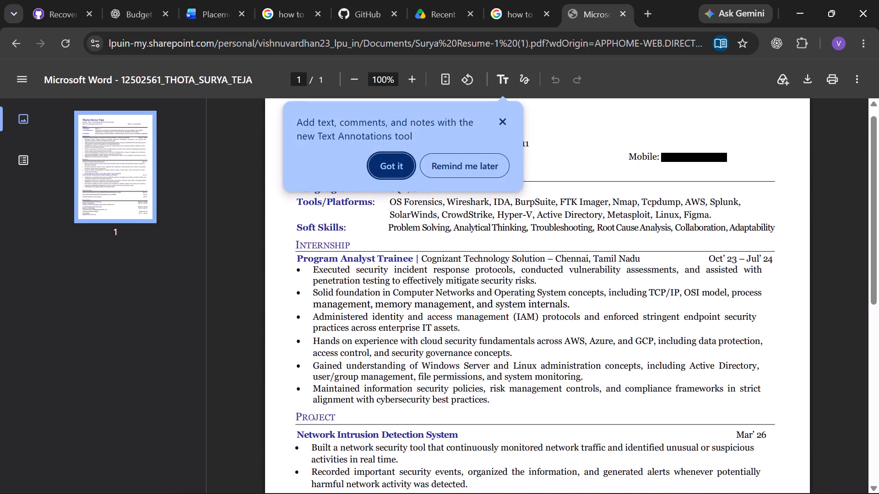
{"action": "left_click", "coordinate": [499, 126]}
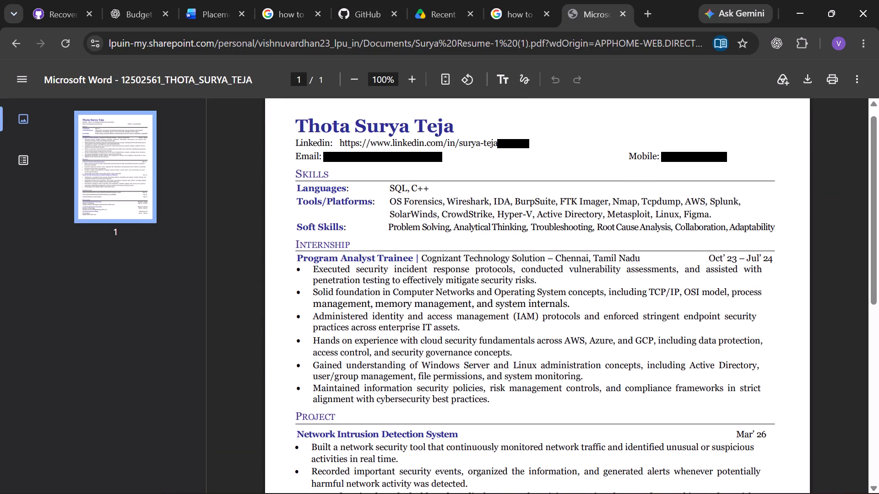
{"action": "scroll", "coordinate": [473, 226], "scroll_direction": "down", "scroll_amount": 1}
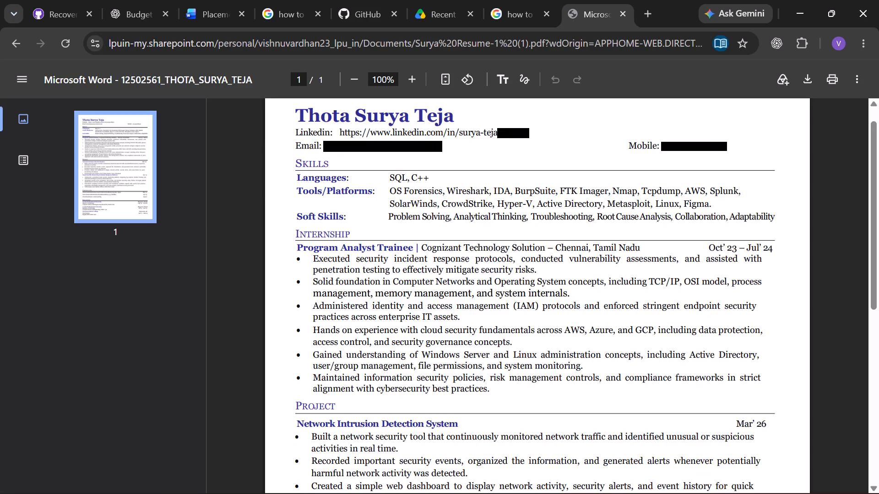
{"action": "scroll", "coordinate": [473, 226], "scroll_direction": "down", "scroll_amount": 2}
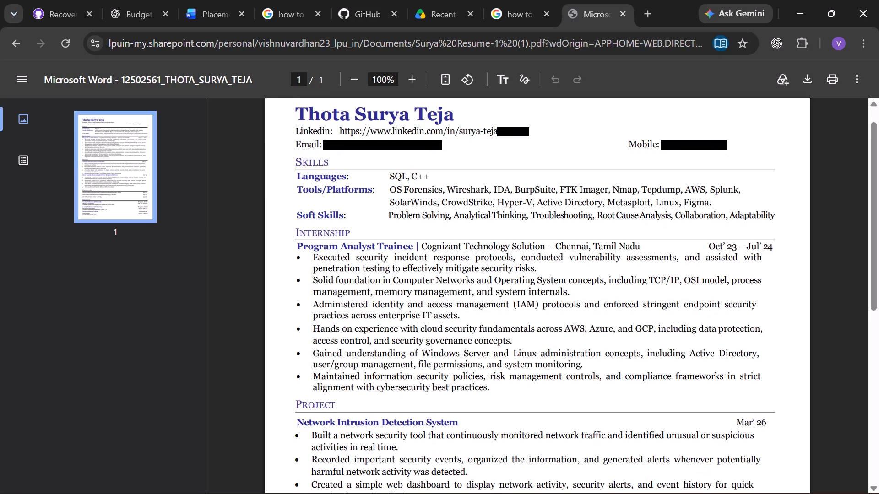
{"action": "scroll", "coordinate": [473, 226], "scroll_direction": "down", "scroll_amount": 2}
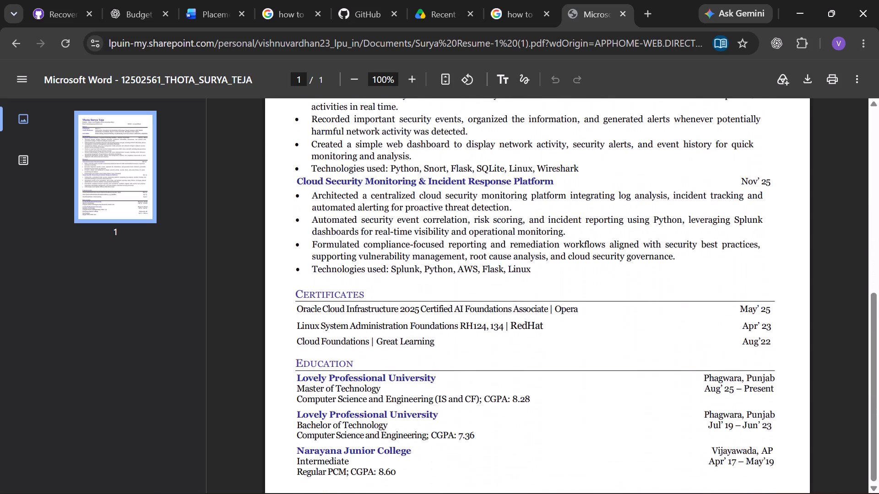
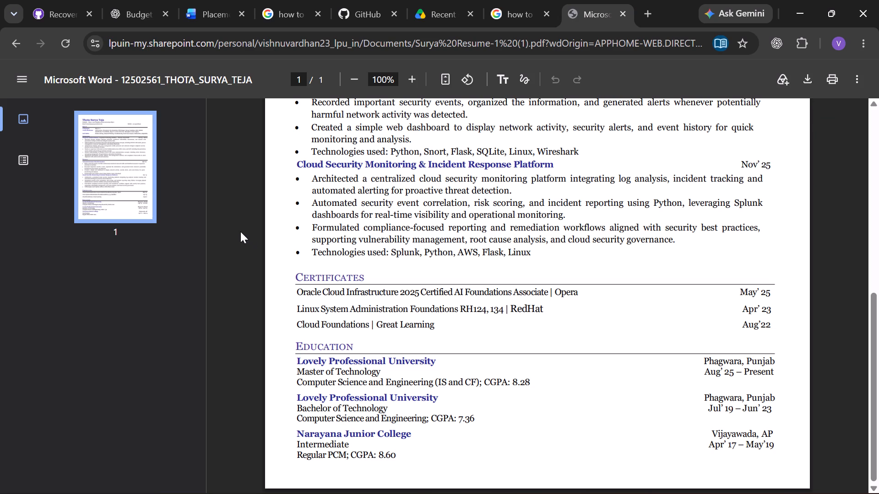
After checking the other resume's Education section, replace the Percentage label for Alphores Junior College with CGPA in the Placement_CV document.
{"action": "left_click", "coordinate": [202, 7]}
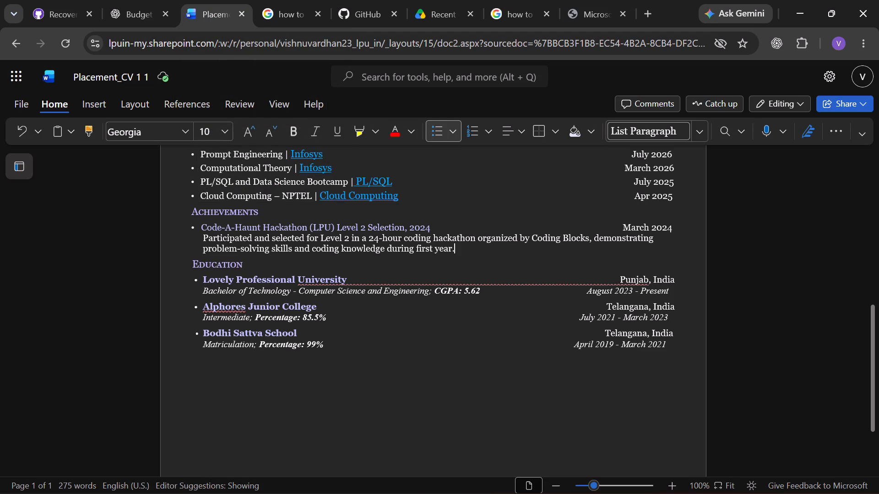
{"action": "left_click", "coordinate": [579, 0]}
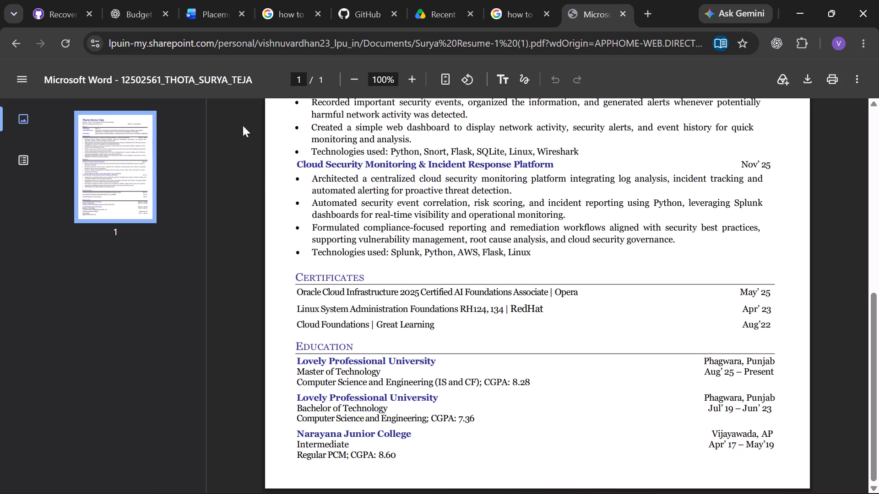
{"action": "left_click", "coordinate": [210, 1]}
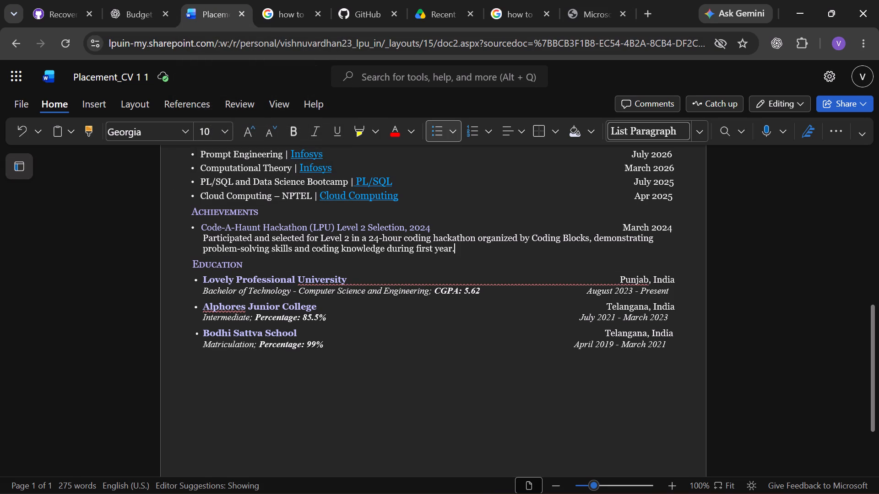
{"action": "left_click", "coordinate": [298, 317]}
{"action": "key", "text": "BackSpace"}
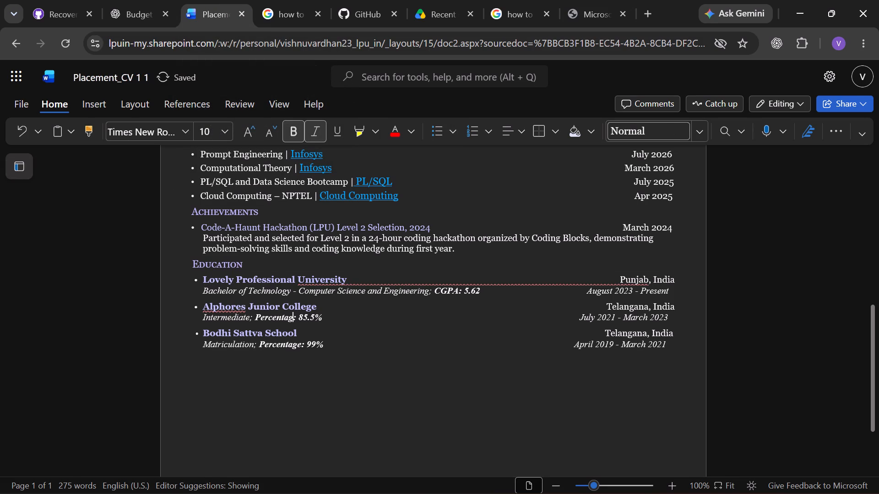
{"action": "key", "text": "BackSpace"}
{"action": "key", "text": "BackSpace"}
{"action": "key", "text": "BackSpace"}
{"action": "key", "text": "BackSpace"}
{"action": "key", "text": "BackSpace"}
{"action": "key", "text": "BackSpace"}
{"action": "key", "text": "BackSpace"}
{"action": "key", "text": "BackSpace"}
{"action": "key", "text": "BackSpace"}
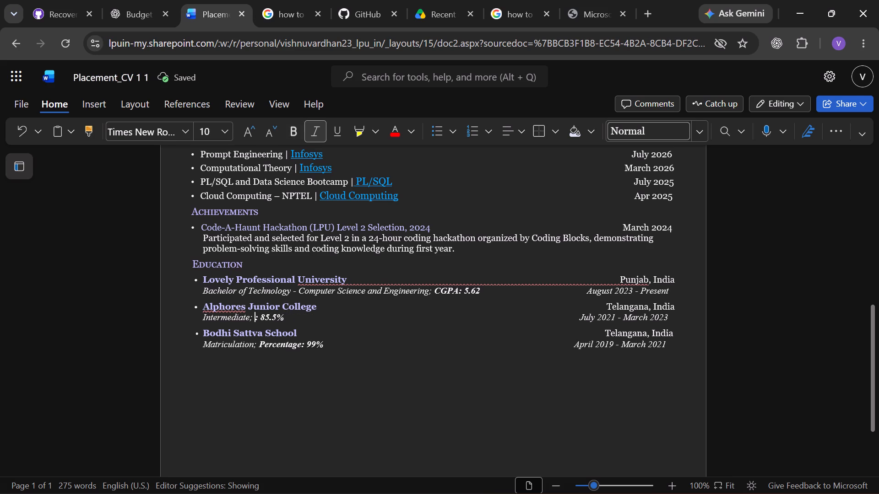
{"action": "type", "text": "CG"}
{"action": "type", "text": "PA"}
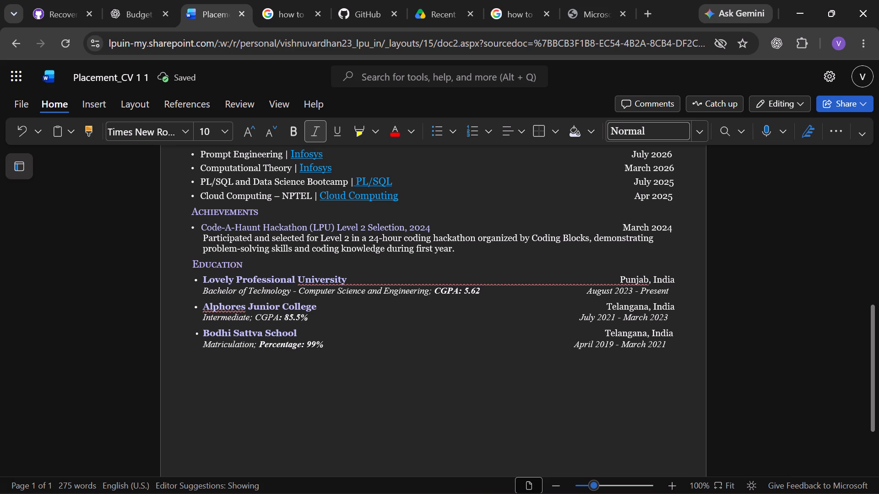
Set the Alphores Junior College CGPA value to 8.5, without a percent sign.
{"action": "left_click", "coordinate": [297, 316]}
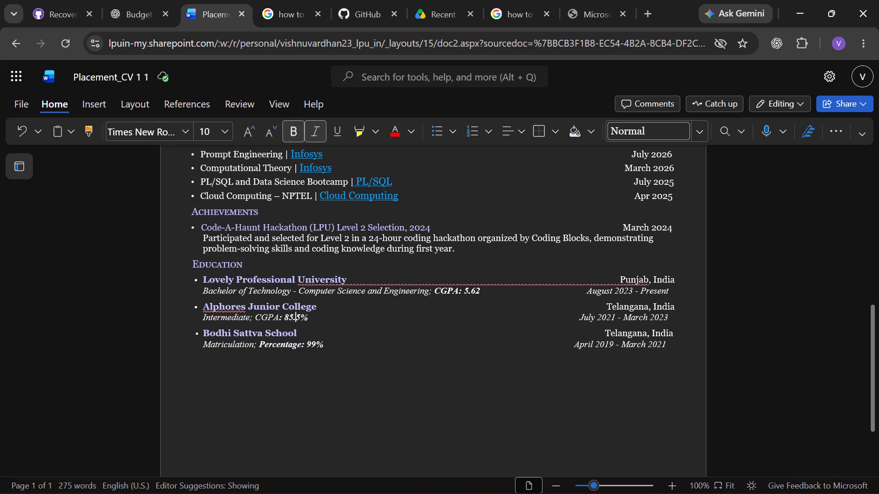
{"action": "key", "text": "BackSpace"}
{"action": "key", "text": "Delete"}
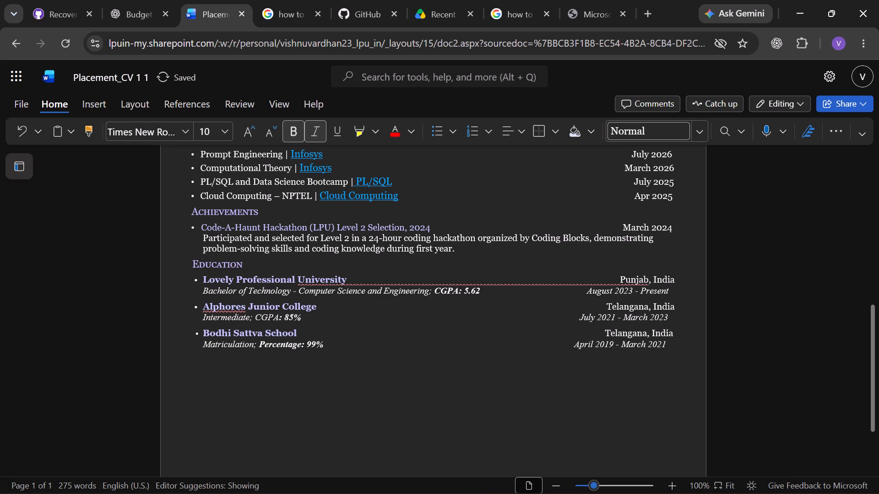
{"action": "key", "text": "Left"}
{"action": "key", "text": "period"}
{"action": "key", "text": "Right"}
{"action": "key", "text": "Delete"}
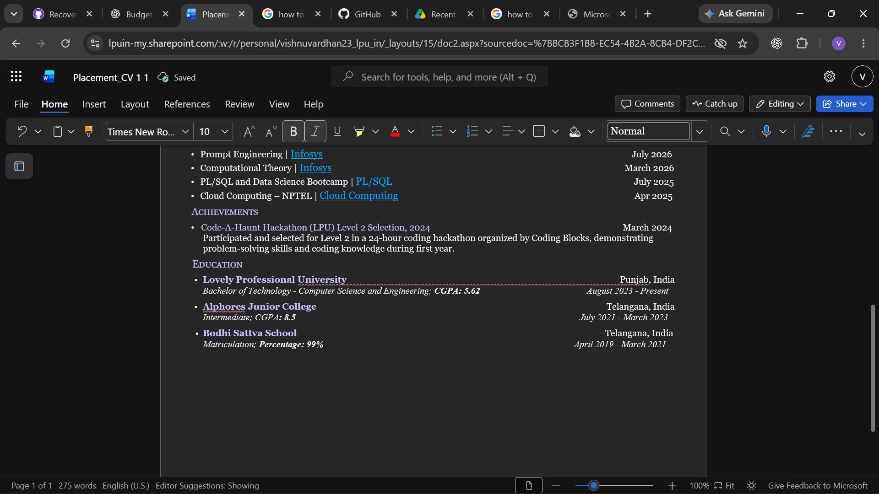
Set the Bodhi Sattva School score to 10, without a percent sign.
{"action": "left_click", "coordinate": [323, 345]}
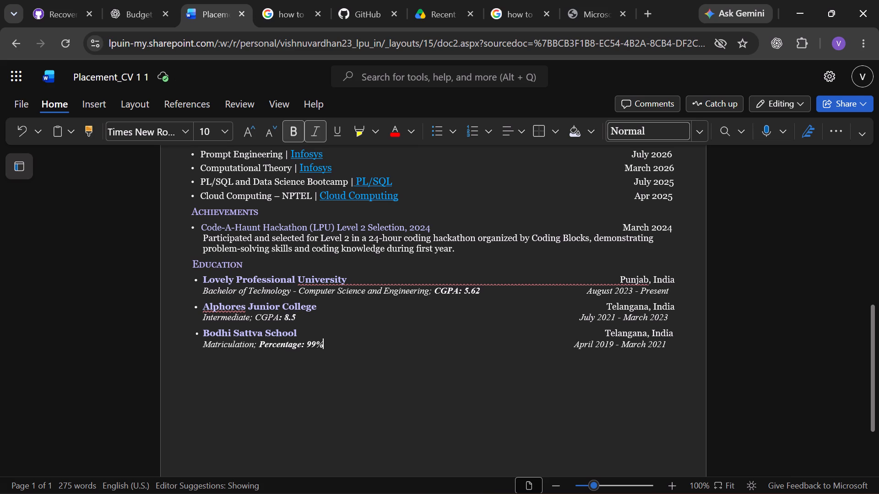
{"action": "key", "text": "BackSpace"}
{"action": "key", "text": "BackSpace"}
{"action": "key", "text": "BackSpace"}
{"action": "type", "text": "10"}
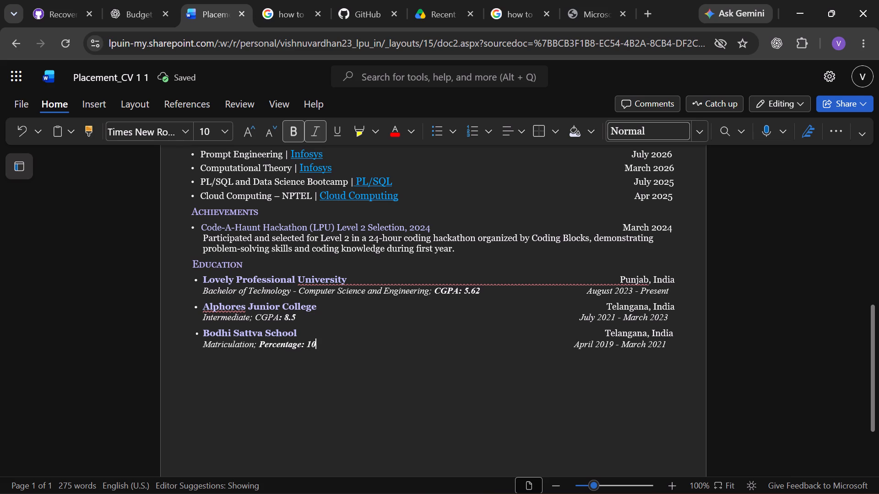
Replace the Percentage label for Bodhi Sattva School with CGPA.
{"action": "left_click", "coordinate": [300, 345]}
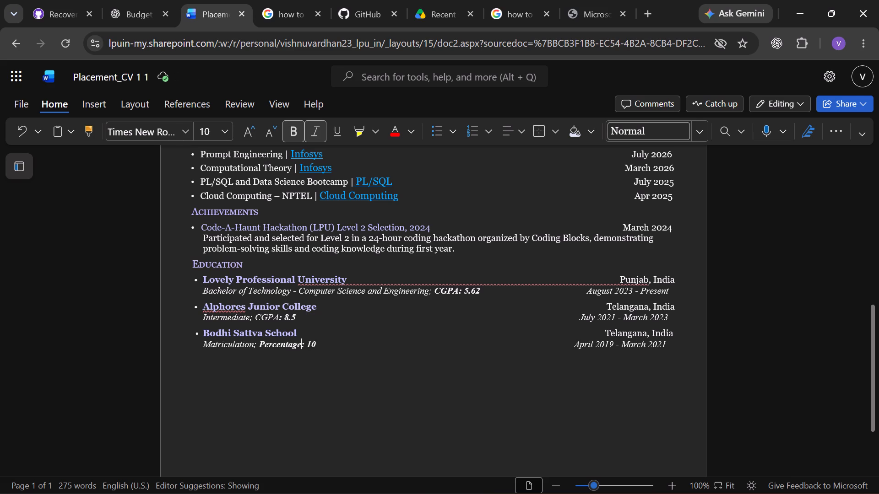
{"action": "key", "text": "BackSpace"}
{"action": "key", "text": "BackSpace"}
{"action": "key", "text": "BackSpace"}
{"action": "key", "text": "BackSpace"}
{"action": "key", "text": "BackSpace"}
{"action": "key", "text": "BackSpace"}
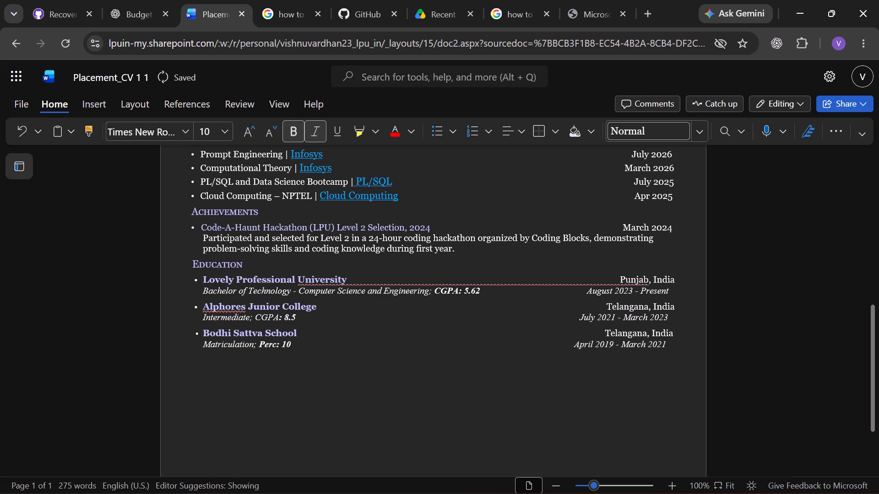
{"action": "key", "text": "BackSpace"}
{"action": "key", "text": "BackSpace"}
{"action": "key", "text": "BackSpace"}
{"action": "key", "text": "BackSpace"}
{"action": "type", "text": "CGPA"}
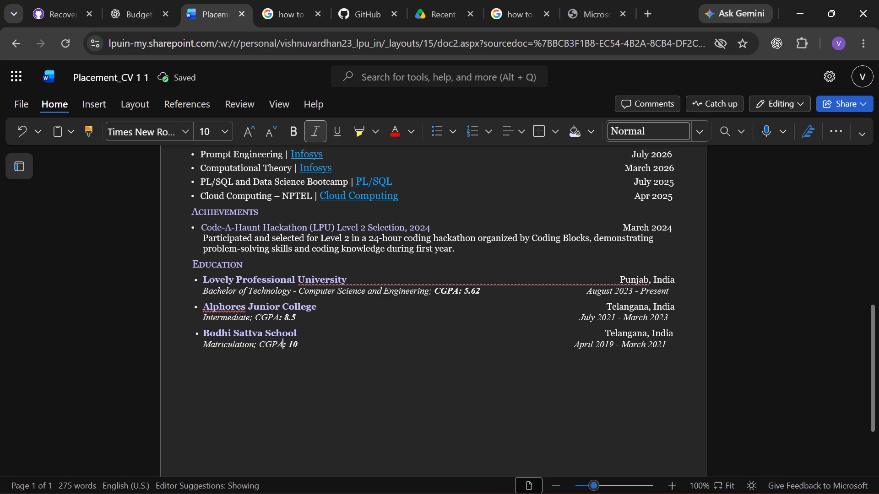
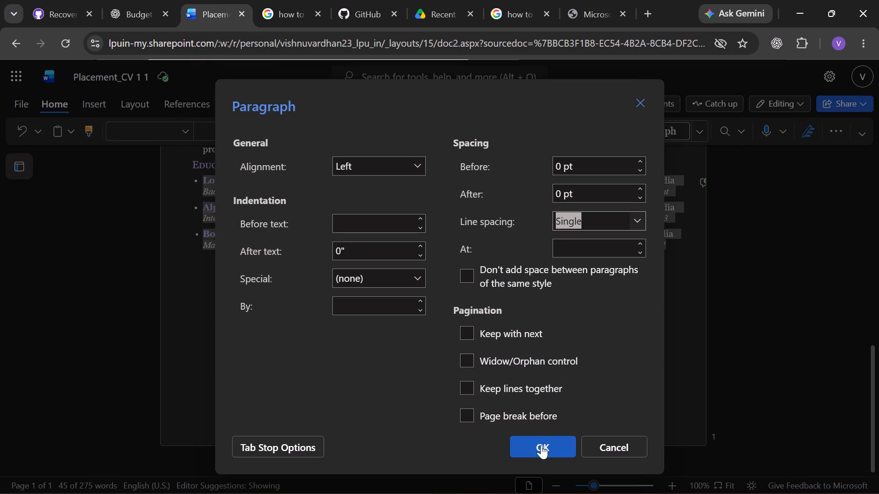
{"action": "left_click", "coordinate": [640, 160]}
{"action": "left_click", "coordinate": [640, 166]}
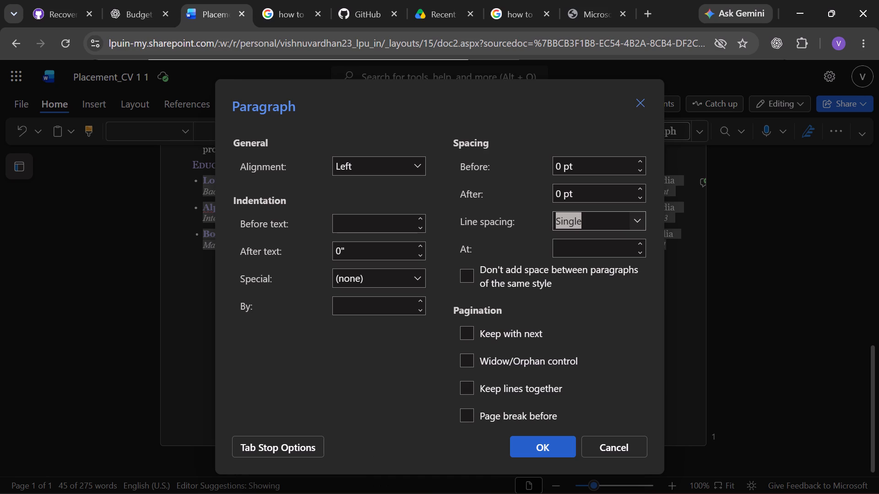
{"action": "left_click", "coordinate": [540, 441]}
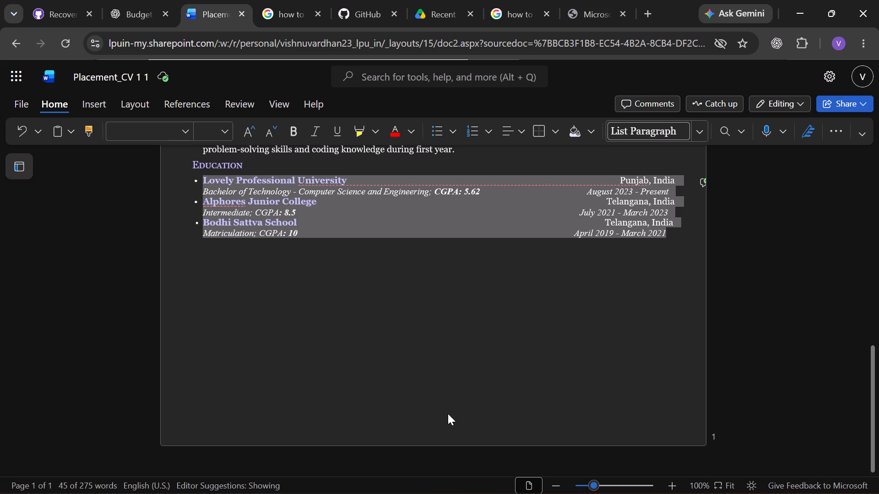
Deselect the Education entries and check the resume's print preview for remaining gaps, closing it without printing.
{"action": "left_click", "coordinate": [463, 408]}
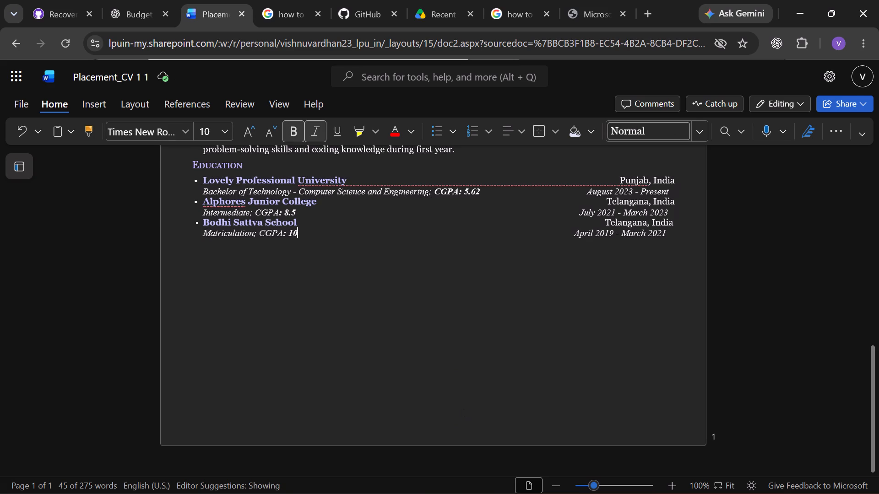
{"action": "scroll", "coordinate": [460, 408], "scroll_direction": "up", "scroll_amount": 1}
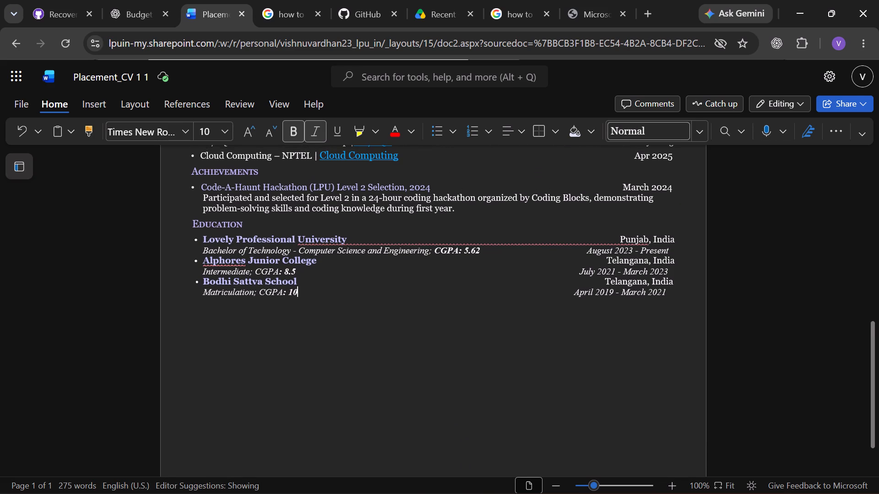
{"action": "key", "text": "ctrl+p"}
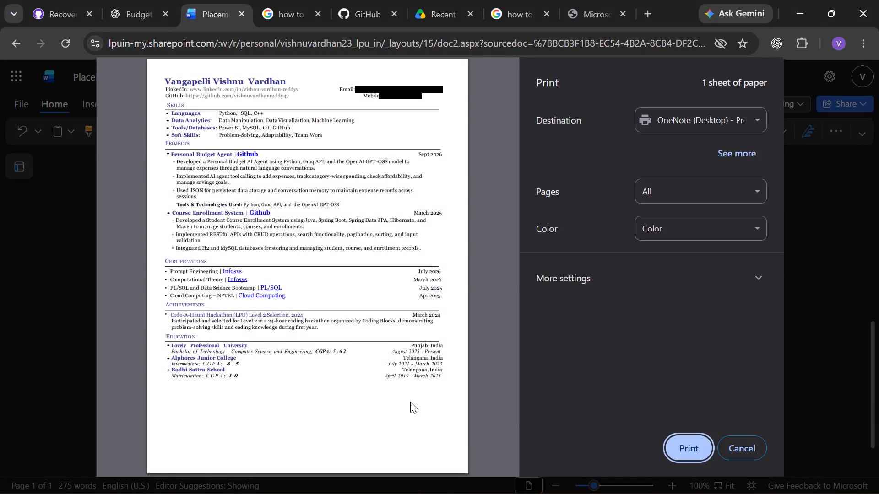
{"action": "scroll", "coordinate": [410, 402], "scroll_direction": "down", "scroll_amount": 1}
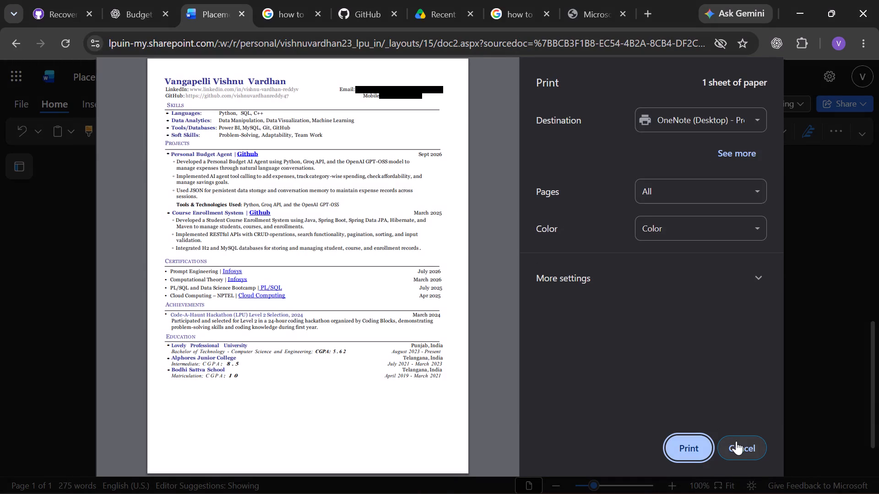
{"action": "left_click", "coordinate": [736, 441]}
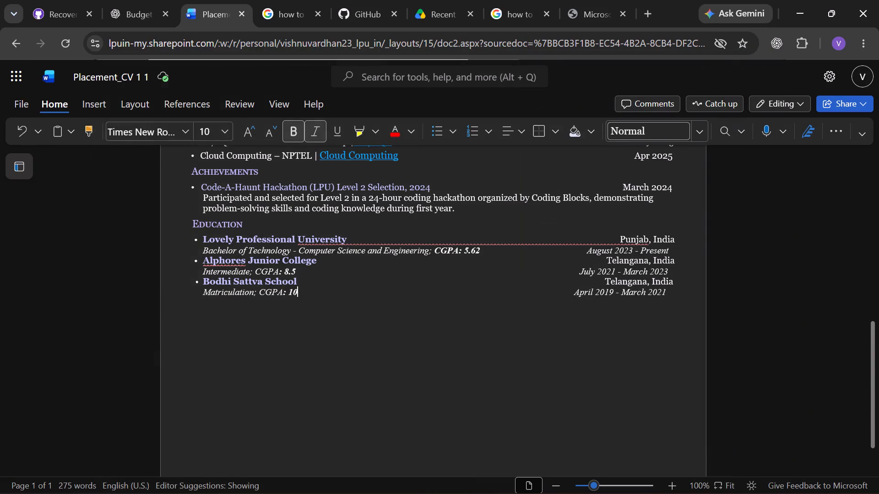
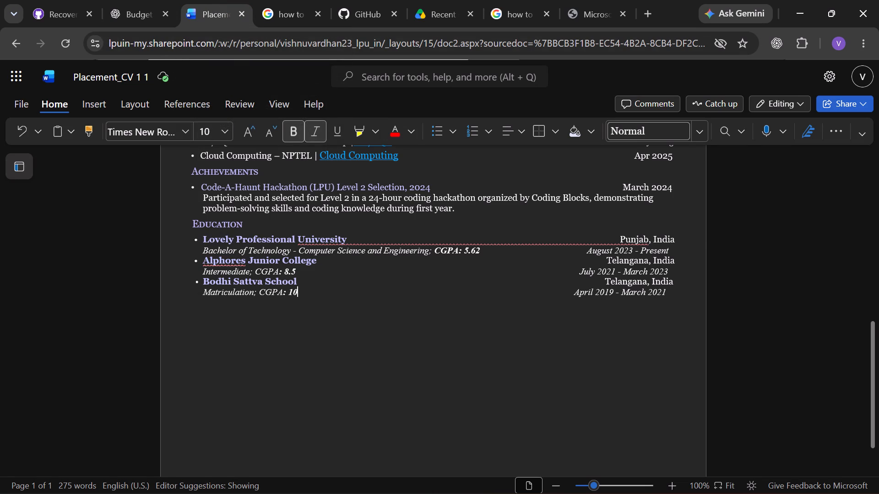
Show the document's formatting marks and examine the Education, Achievements and Certifications sections for stray spaces, tabs and empty paragraphs.
{"action": "left_click_drag", "start_coordinate": [202, 234], "coordinate": [305, 289]}
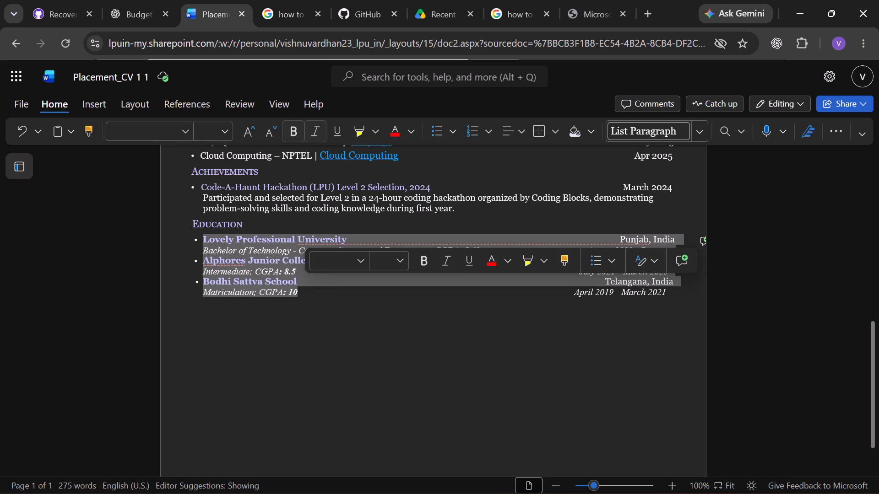
{"action": "key", "text": "ctrl+shift+8"}
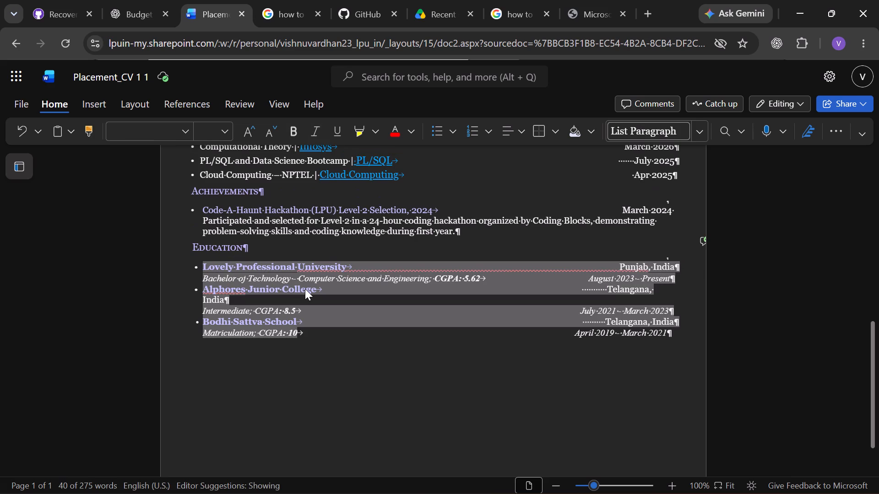
{"action": "left_click", "coordinate": [392, 361]}
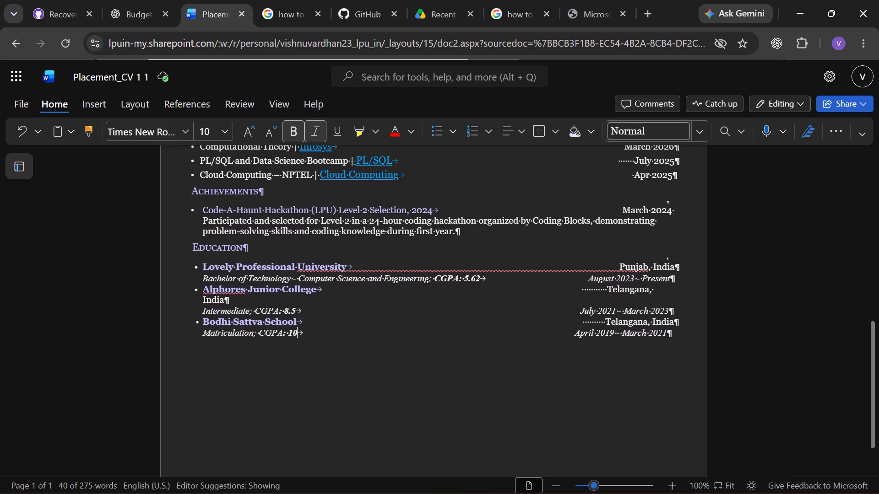
{"action": "scroll", "coordinate": [392, 367], "scroll_direction": "up", "scroll_amount": 1}
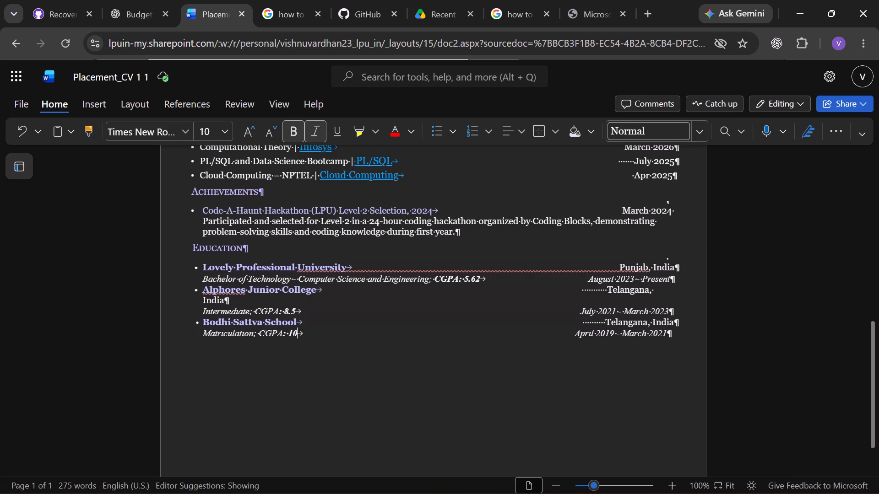
{"action": "scroll", "coordinate": [392, 367], "scroll_direction": "up", "scroll_amount": 2}
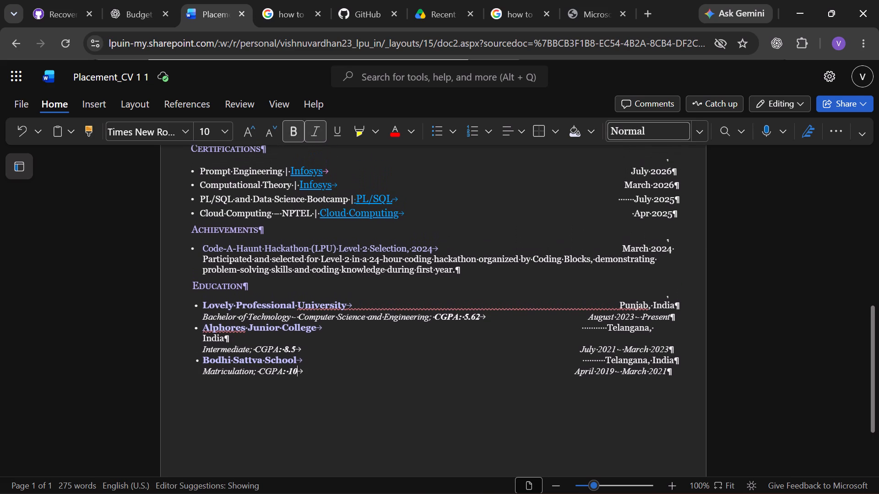
{"action": "scroll", "coordinate": [392, 367], "scroll_direction": "up", "scroll_amount": 2}
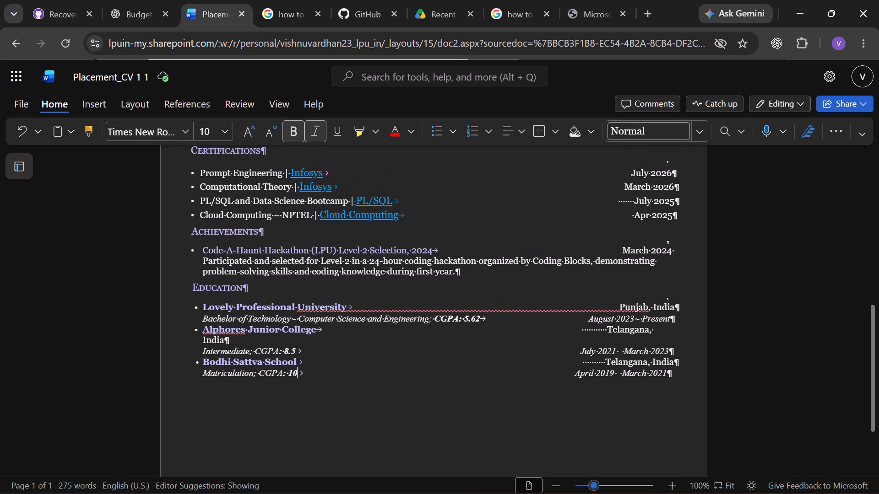
{"action": "scroll", "coordinate": [392, 367], "scroll_direction": "up", "scroll_amount": 1}
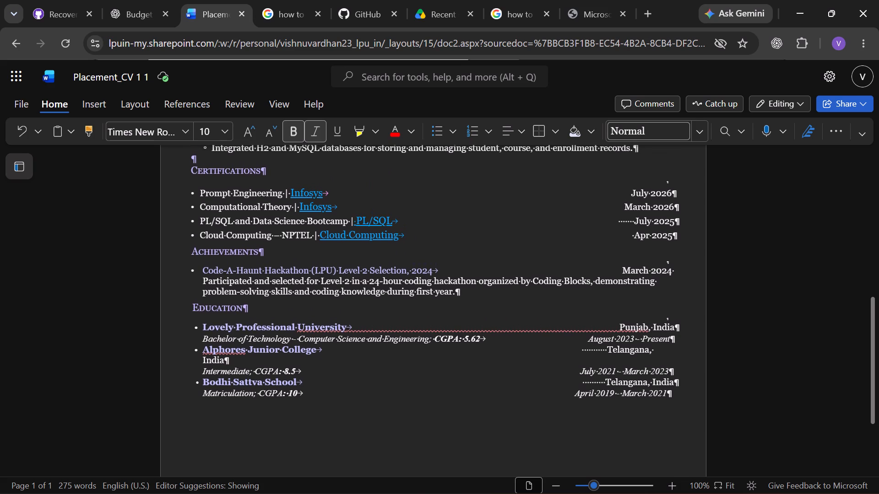
{"action": "scroll", "coordinate": [392, 367], "scroll_direction": "up", "scroll_amount": 1}
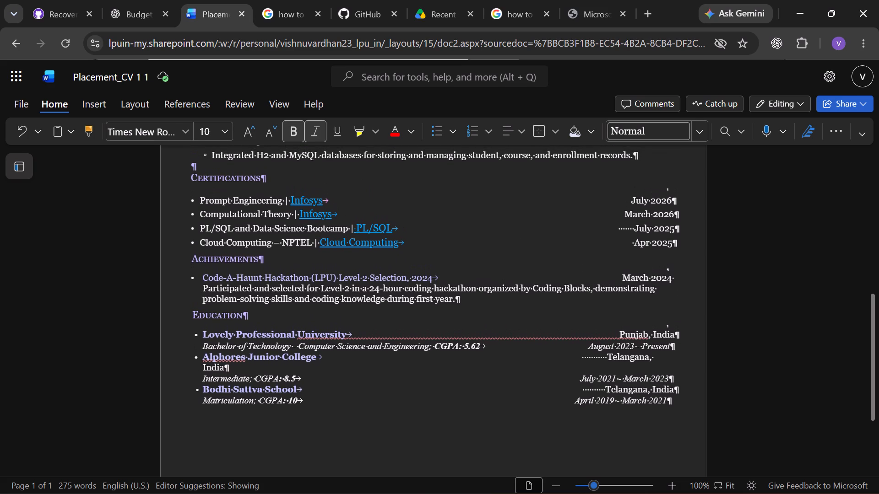
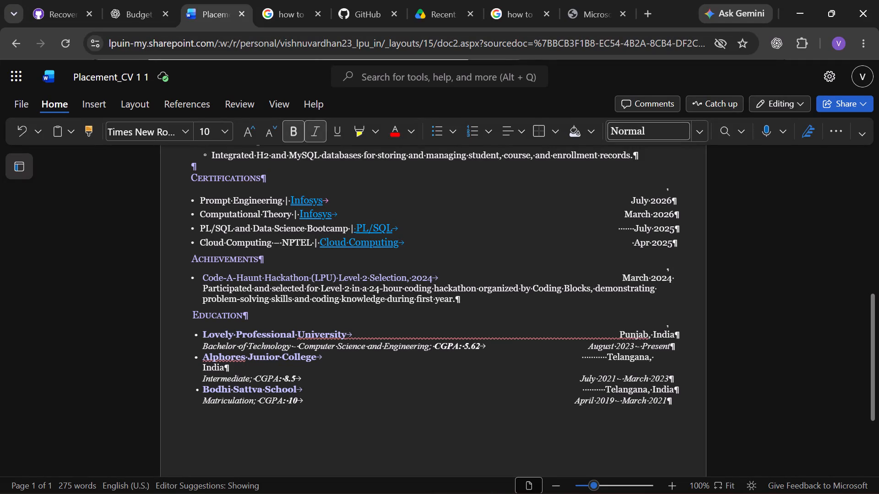
{"action": "left_click", "coordinate": [463, 346]}
{"action": "key", "text": "BackSpace"}
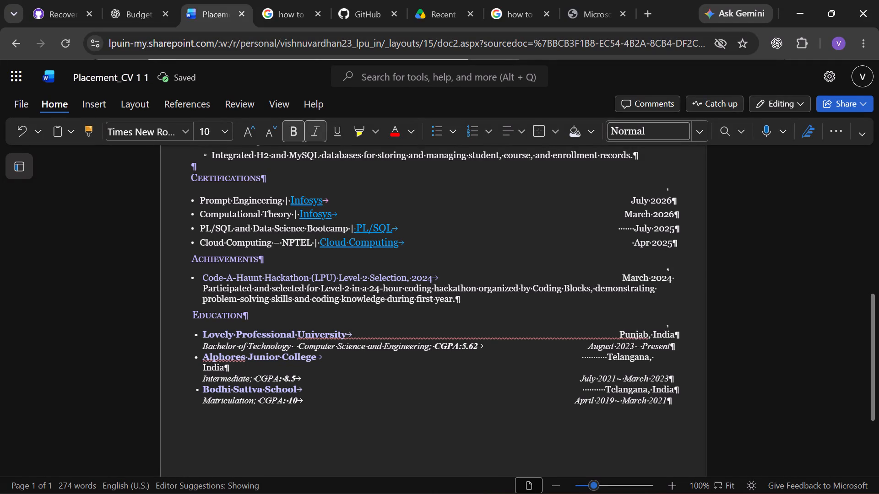
{"action": "left_click", "coordinate": [284, 377]}
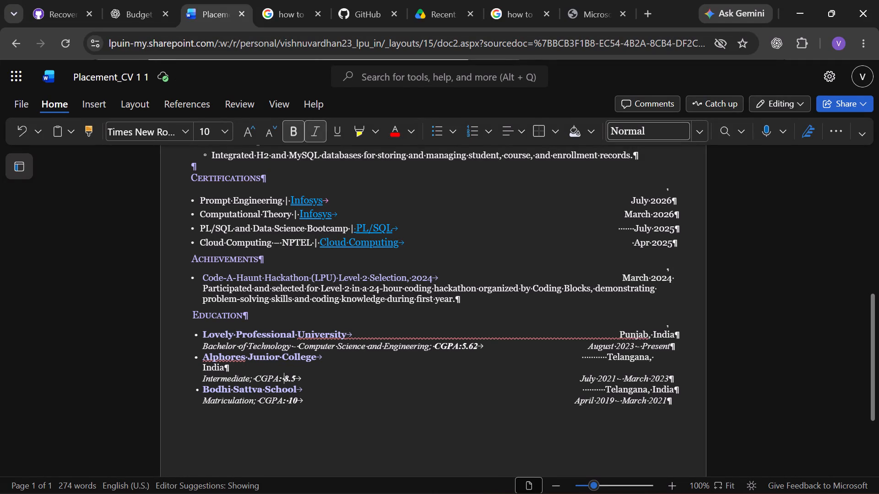
{"action": "key", "text": "BackSpace"}
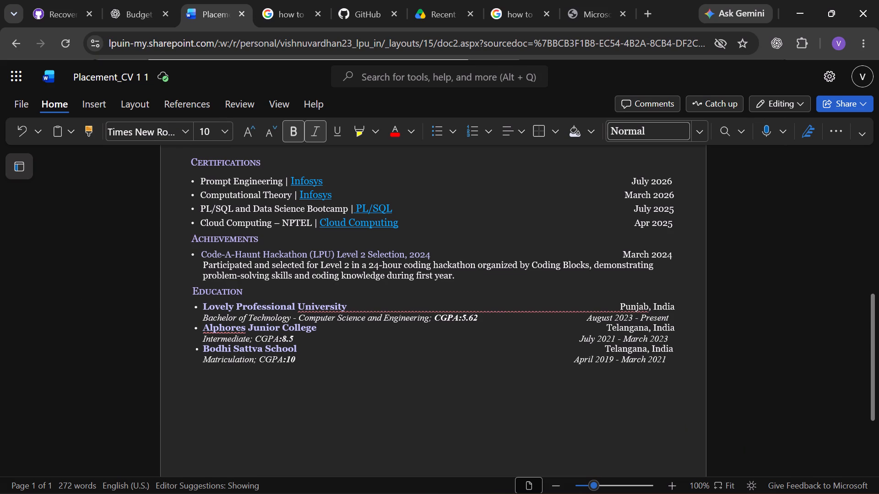
Show the formatting marks, delete the paragraph mark after "India" in the Alphores Junior College entry, and split the line there again.
{"action": "left_click", "coordinate": [346, 355]}
{"action": "key", "text": "ctrl+a"}
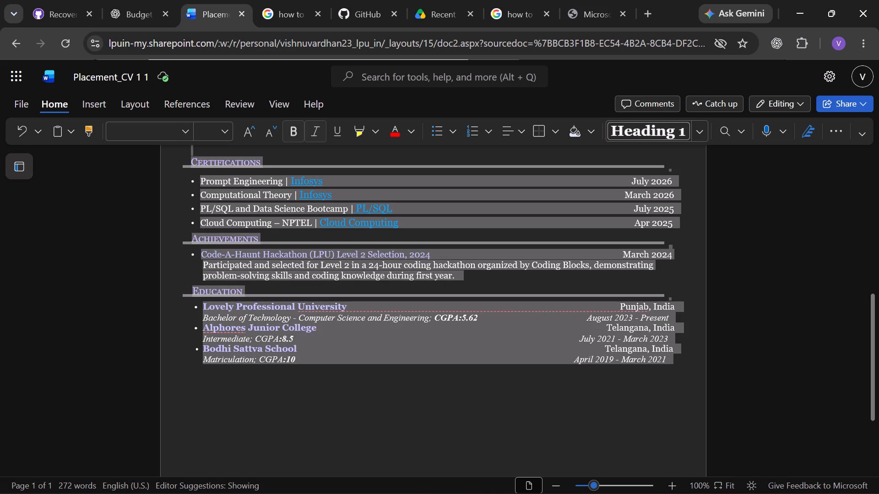
{"action": "key", "text": "ctrl+shift+8"}
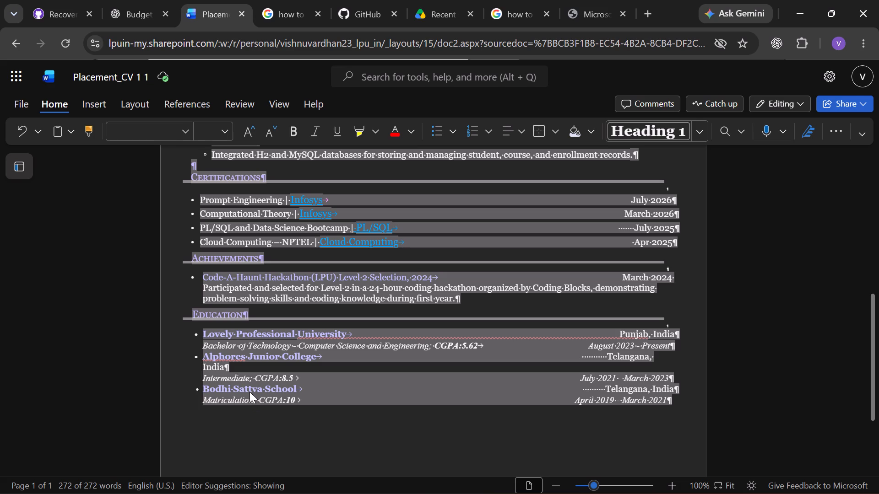
{"action": "left_click", "coordinate": [229, 367]}
{"action": "key", "text": "Delete"}
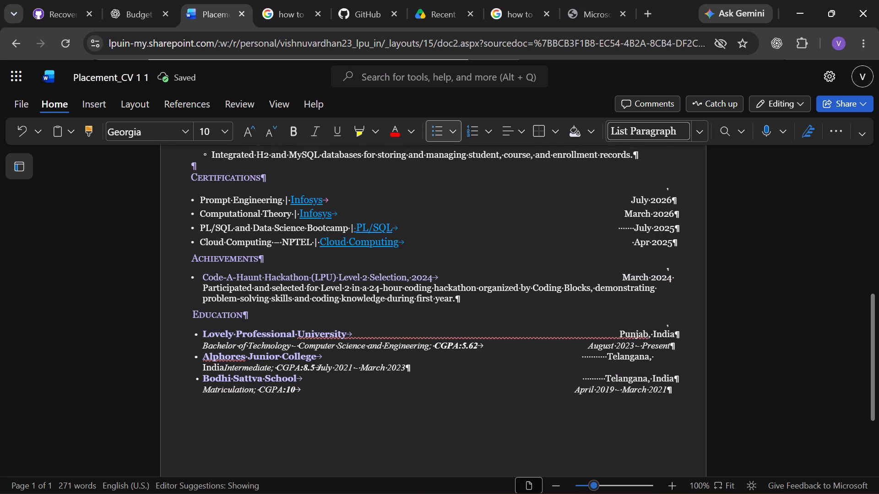
{"action": "key", "text": "Return"}
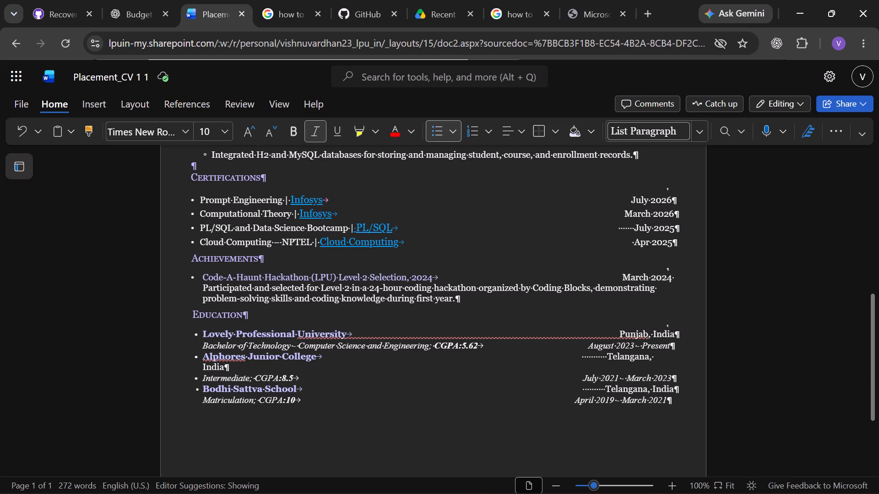
In the Alphores Junior College location, delete the space after "Telangana," and one of the spaces in front of it.
{"action": "key", "text": "Up"}
{"action": "key", "text": "BackSpace"}
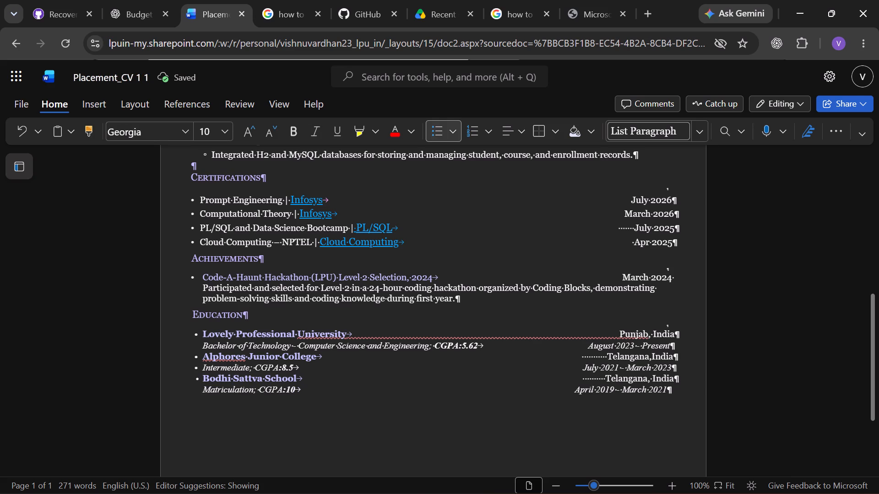
{"action": "key", "text": "Left"}
{"action": "key", "text": "Left"}
{"action": "key", "text": "Left"}
{"action": "key", "text": "Left"}
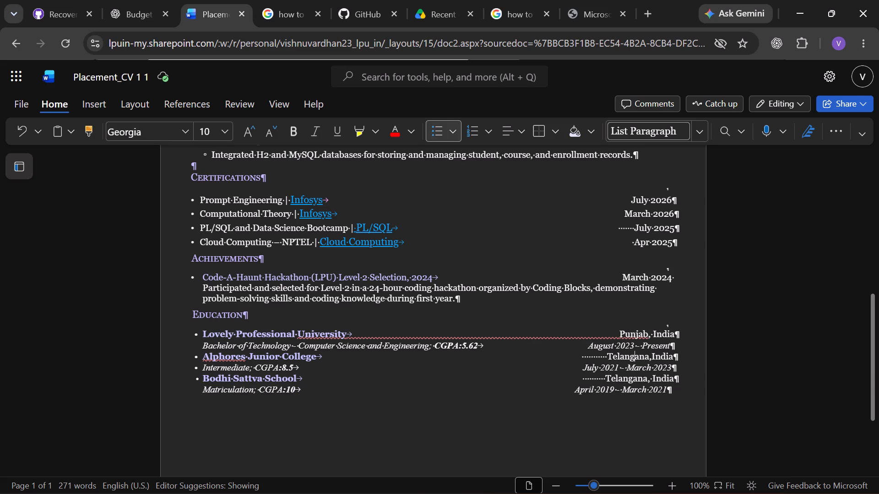
{"action": "key", "text": "Left"}
{"action": "key", "text": "Left"}
{"action": "key", "text": "Left"}
{"action": "key", "text": "Left"}
{"action": "key", "text": "Left"}
{"action": "key", "text": "Left"}
{"action": "key", "text": "BackSpace"}
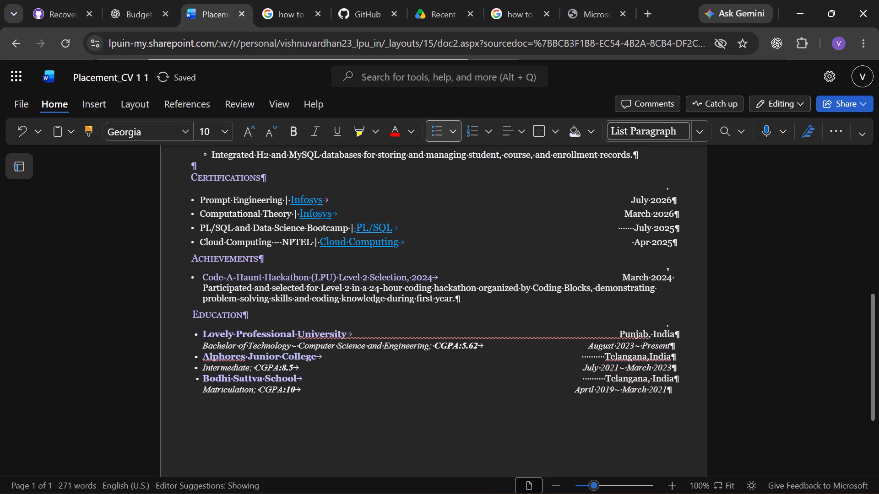
Reinsert a space between "Telangana," and "India" in the Alphores Junior College location.
{"action": "key", "text": "Right"}
{"action": "key", "text": "Right"}
{"action": "key", "text": "Right"}
{"action": "key", "text": "Right"}
{"action": "key", "text": "Right"}
{"action": "key", "text": "Right"}
{"action": "key", "text": "Right"}
{"action": "key", "text": "Right"}
{"action": "key", "text": "Right"}
{"action": "key", "text": "Right"}
{"action": "key", "text": "Right"}
{"action": "key", "text": "Right"}
{"action": "key", "text": "Right"}
{"action": "key", "text": "Left"}
{"action": "key", "text": "Left"}
{"action": "key", "text": "Left"}
{"action": "key", "text": "space"}
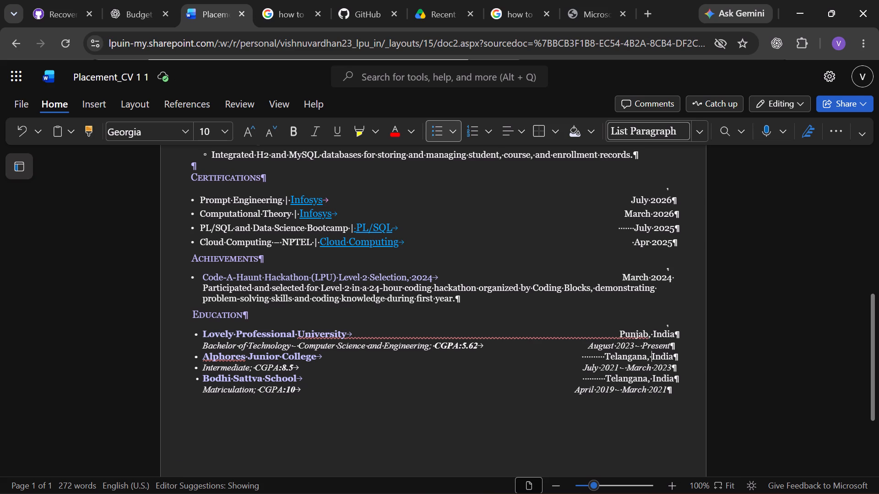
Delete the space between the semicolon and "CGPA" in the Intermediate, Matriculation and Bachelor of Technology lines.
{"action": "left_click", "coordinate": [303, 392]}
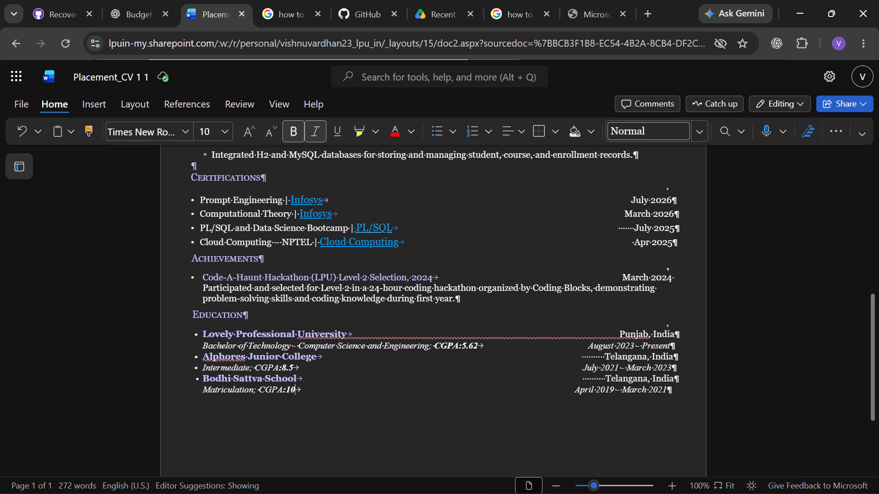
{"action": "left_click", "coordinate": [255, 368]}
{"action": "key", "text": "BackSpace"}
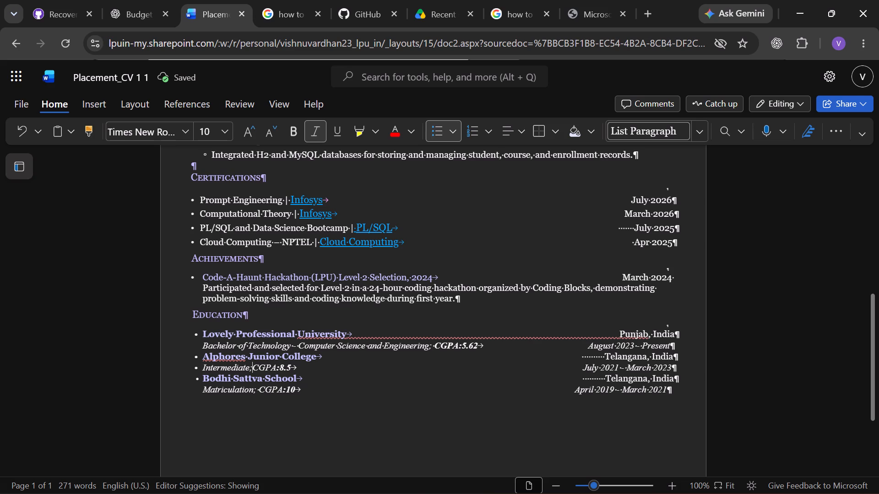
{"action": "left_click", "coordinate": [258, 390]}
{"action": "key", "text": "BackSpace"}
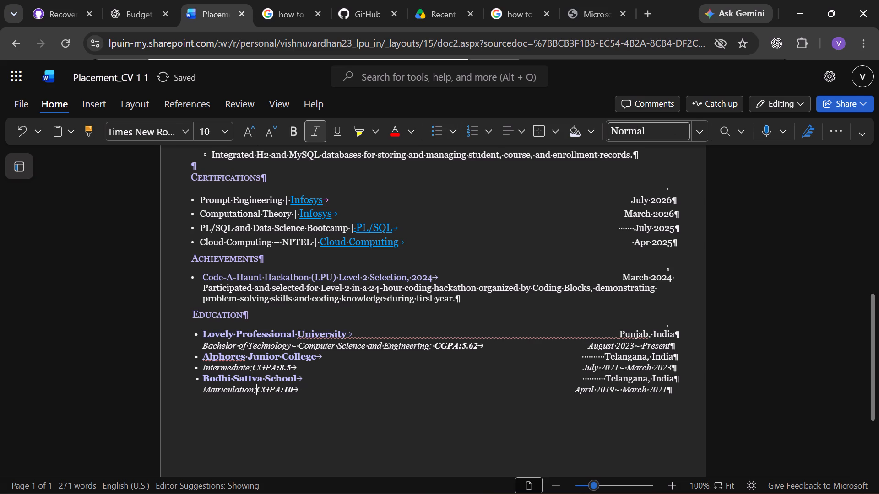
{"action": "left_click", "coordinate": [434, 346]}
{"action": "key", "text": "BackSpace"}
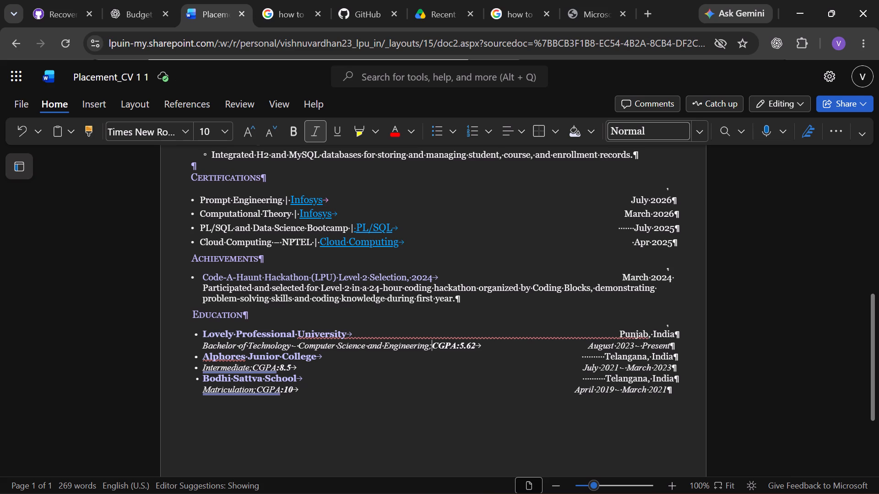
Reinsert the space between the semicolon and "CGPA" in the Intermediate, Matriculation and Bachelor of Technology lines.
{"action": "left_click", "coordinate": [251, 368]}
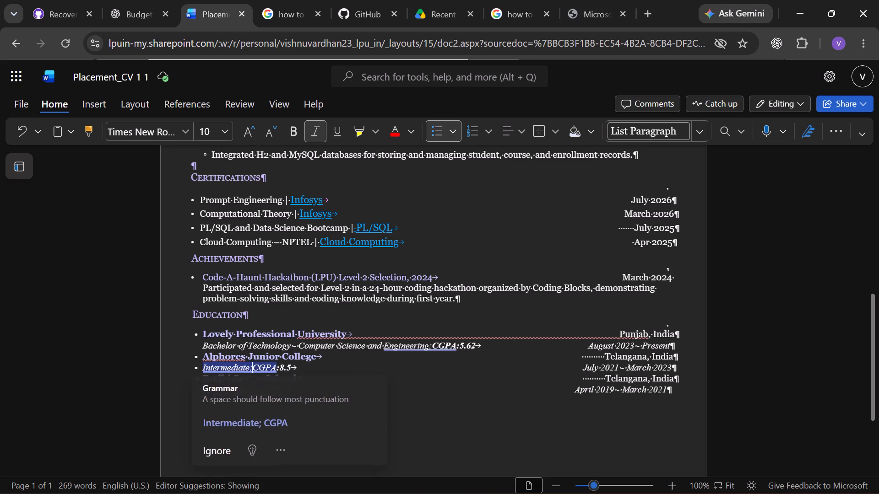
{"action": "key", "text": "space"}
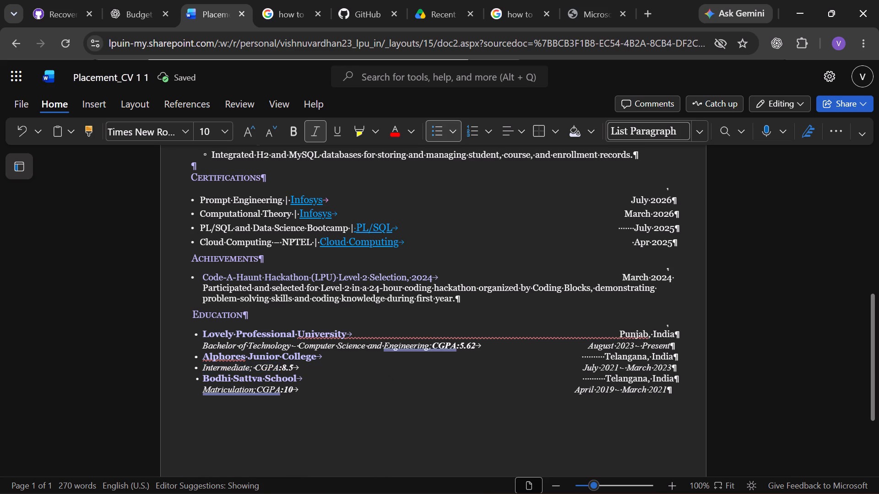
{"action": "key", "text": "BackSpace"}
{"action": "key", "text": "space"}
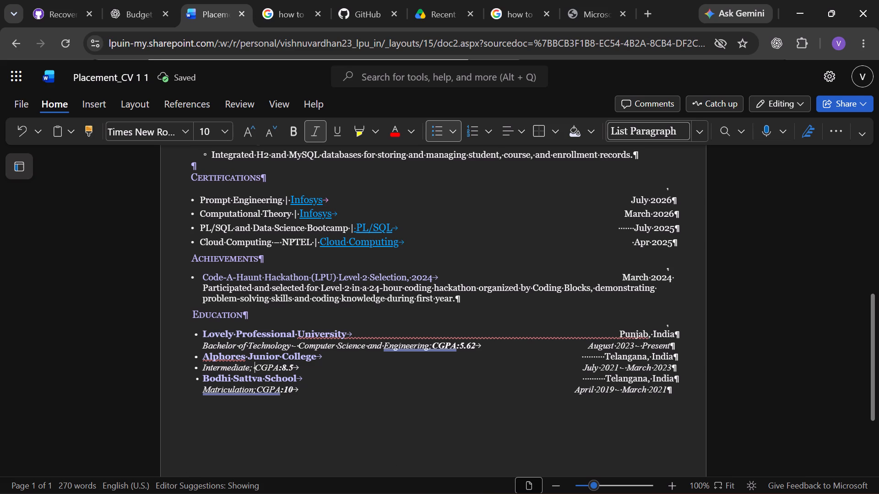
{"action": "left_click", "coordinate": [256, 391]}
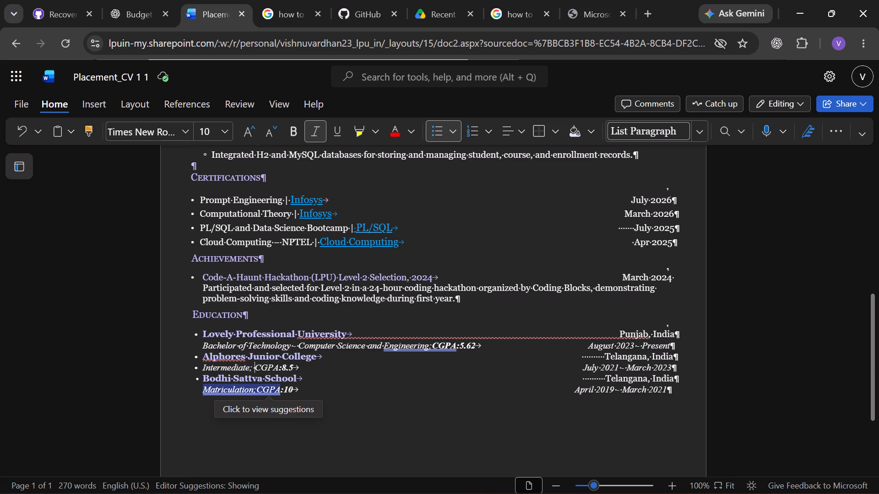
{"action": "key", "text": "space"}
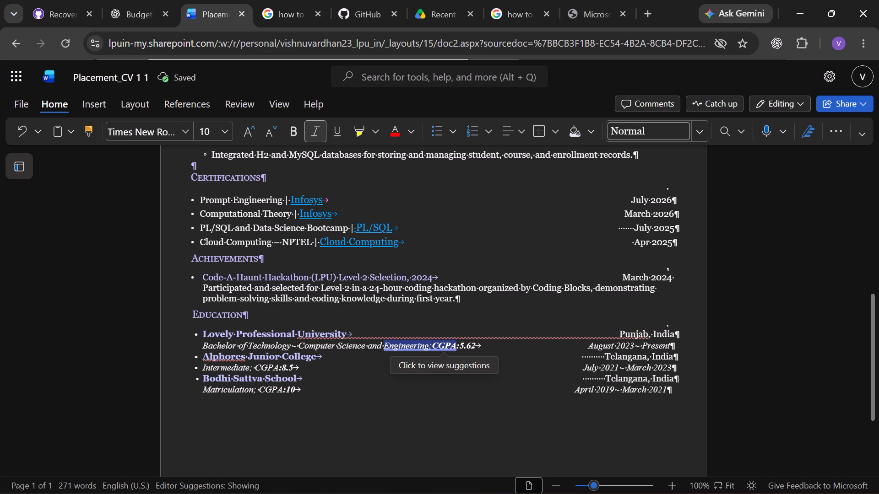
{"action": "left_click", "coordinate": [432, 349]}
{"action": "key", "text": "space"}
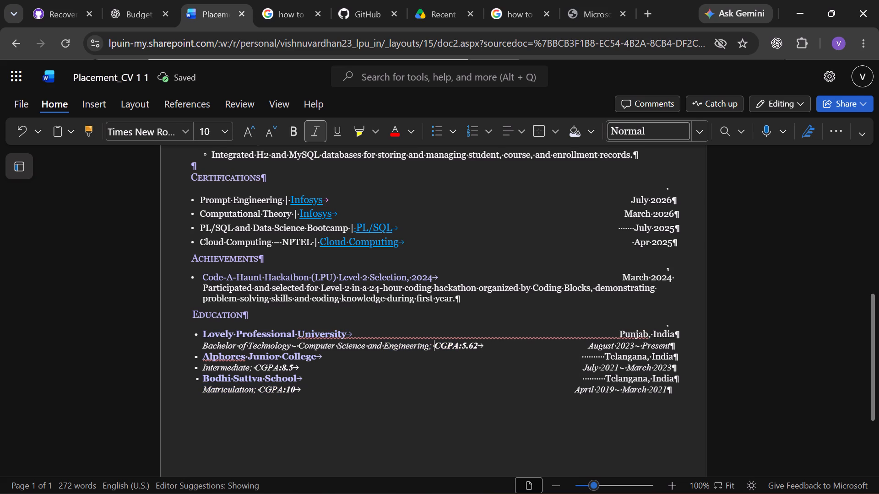
Insert a space before the CGPA values 8.5 and 10 in the Intermediate and Matriculation lines.
{"action": "left_click", "coordinate": [281, 368]}
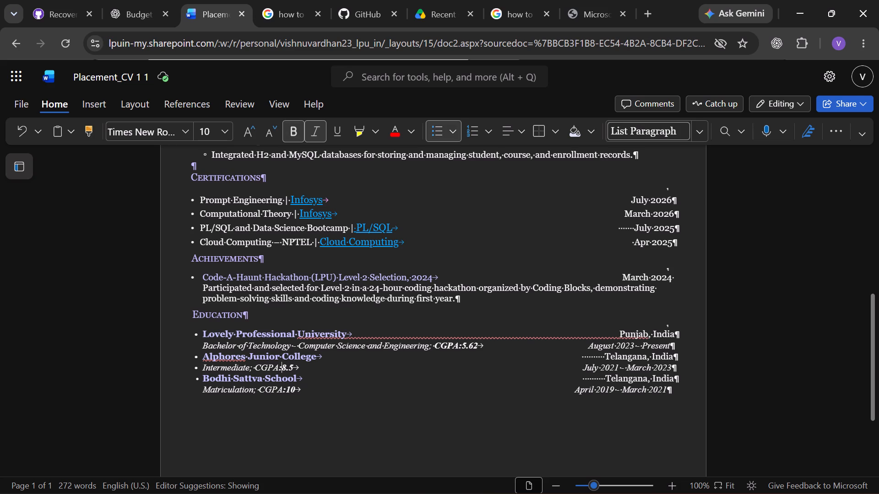
{"action": "key", "text": "space"}
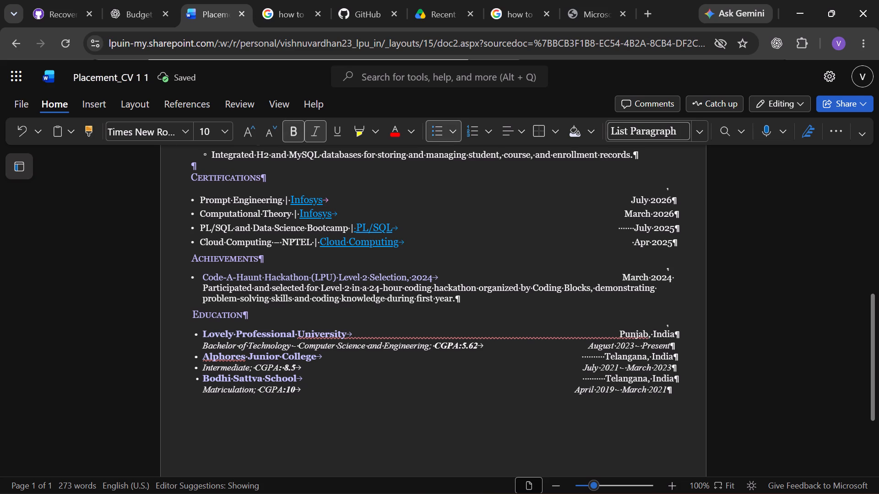
{"action": "left_click", "coordinate": [286, 389]}
{"action": "key", "text": "space"}
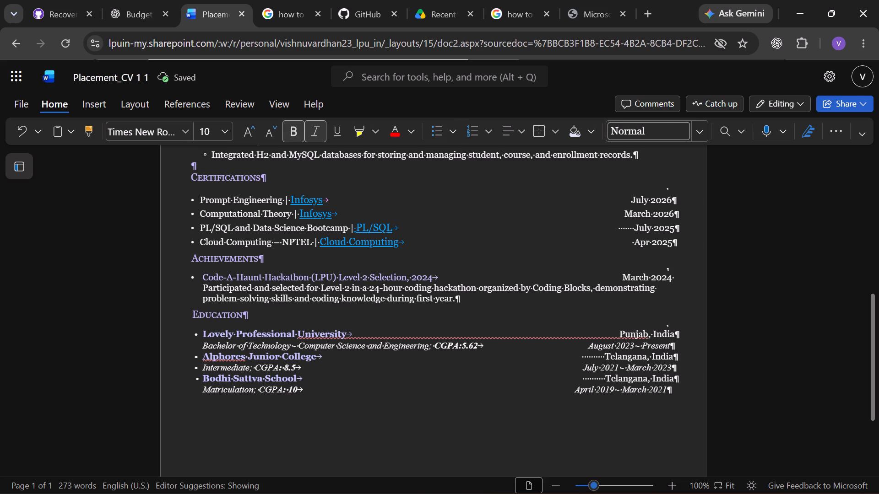
Insert a space before the CGPA value 5.62 in the Bachelor of Technology line.
{"action": "left_click", "coordinate": [462, 346]}
{"action": "key", "text": "space"}
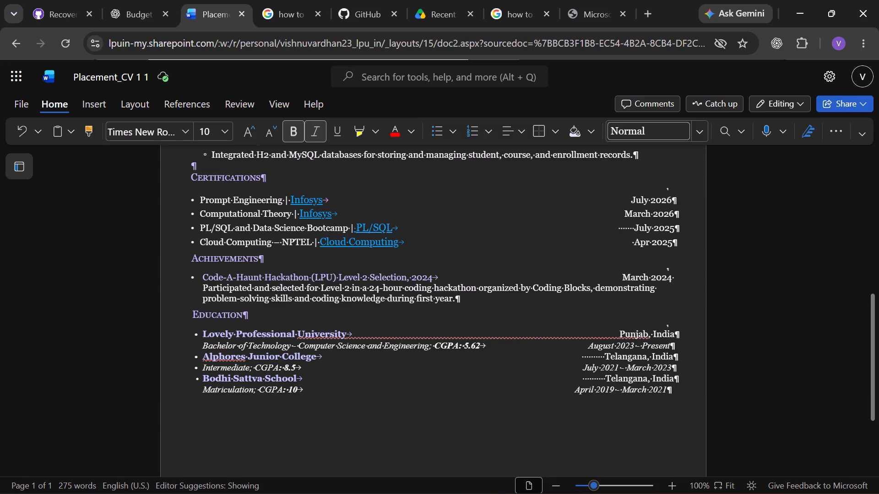
Review the whole resume from the Education section up to the contact header, checking spacing and layout.
{"action": "scroll", "coordinate": [410, 431], "scroll_direction": "up", "scroll_amount": 3}
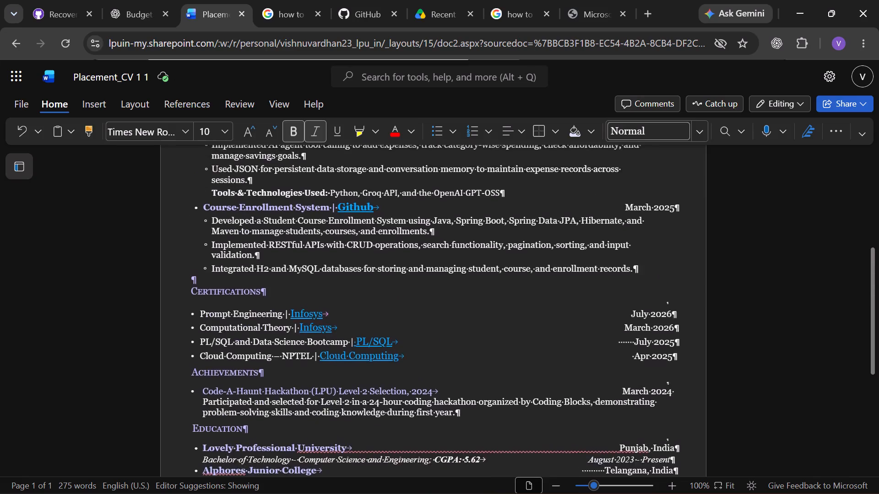
{"action": "scroll", "coordinate": [410, 431], "scroll_direction": "up", "scroll_amount": 4}
{"action": "scroll", "coordinate": [410, 431], "scroll_direction": "down", "scroll_amount": 2}
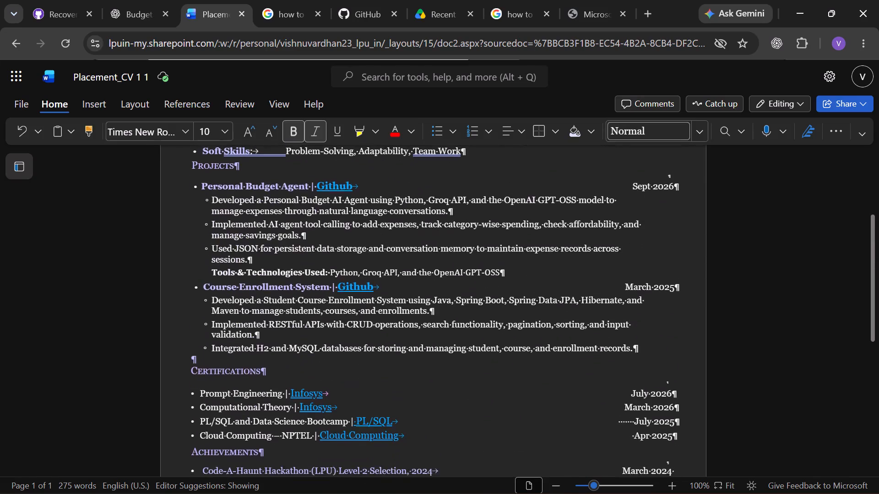
{"action": "scroll", "coordinate": [410, 431], "scroll_direction": "down", "scroll_amount": 2}
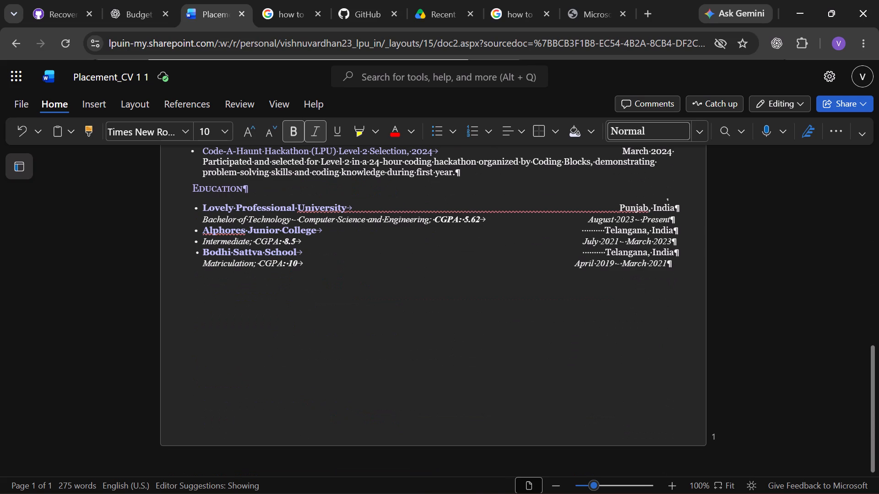
{"action": "scroll", "coordinate": [410, 431], "scroll_direction": "up", "scroll_amount": 4}
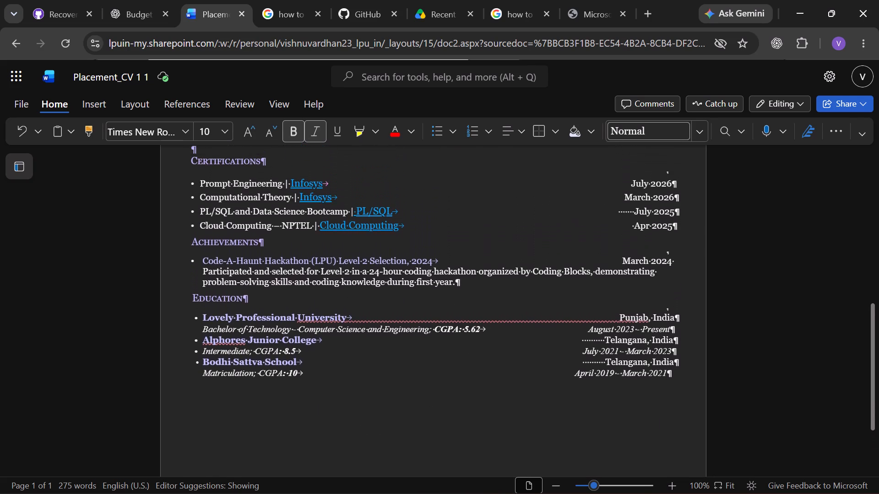
{"action": "scroll", "coordinate": [410, 431], "scroll_direction": "up", "scroll_amount": 3}
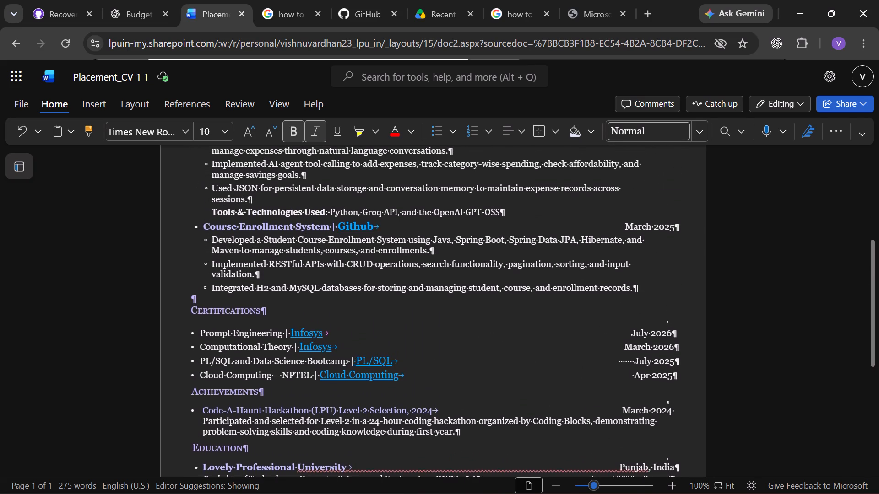
{"action": "scroll", "coordinate": [410, 431], "scroll_direction": "up", "scroll_amount": 1}
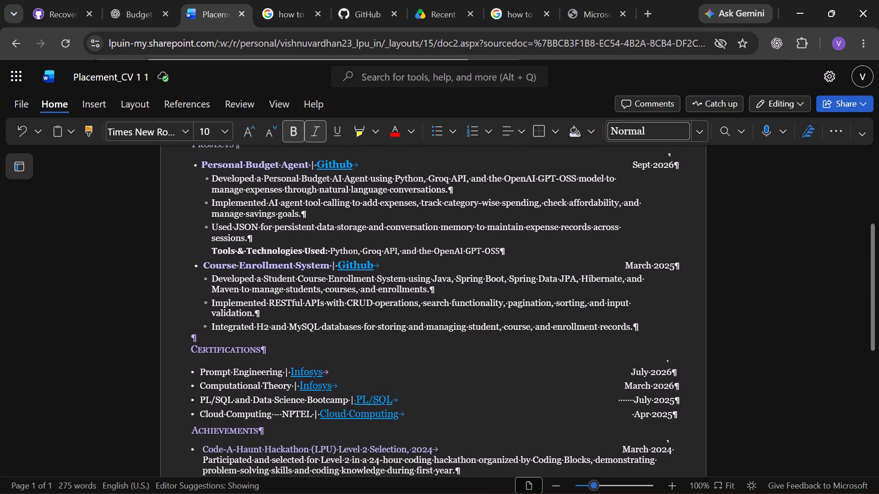
{"action": "scroll", "coordinate": [410, 431], "scroll_direction": "up", "scroll_amount": 2}
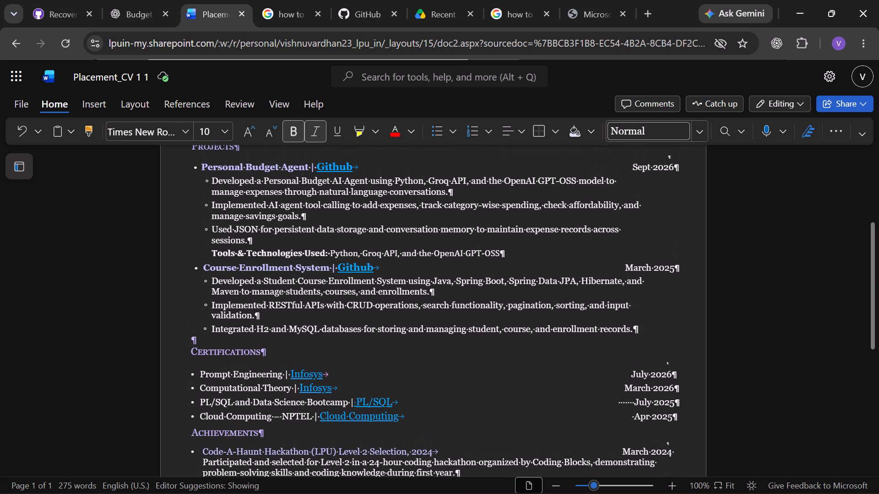
{"action": "scroll", "coordinate": [410, 431], "scroll_direction": "up", "scroll_amount": 2}
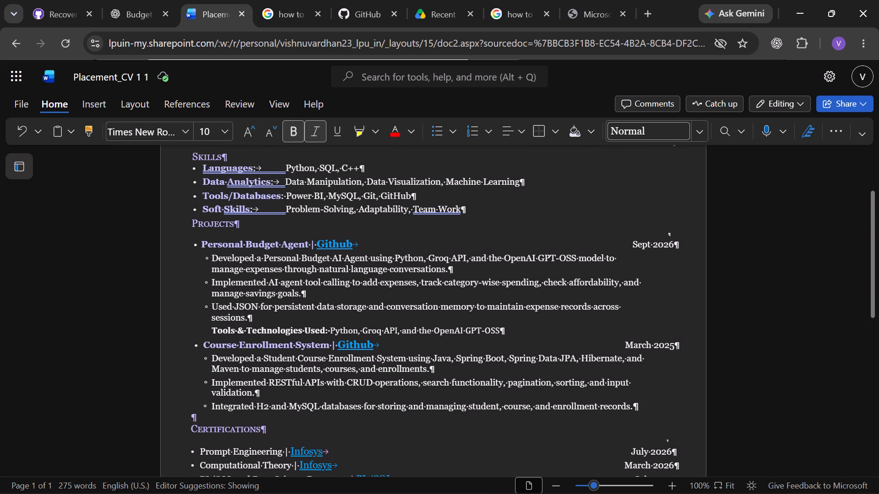
{"action": "scroll", "coordinate": [410, 431], "scroll_direction": "up", "scroll_amount": 3}
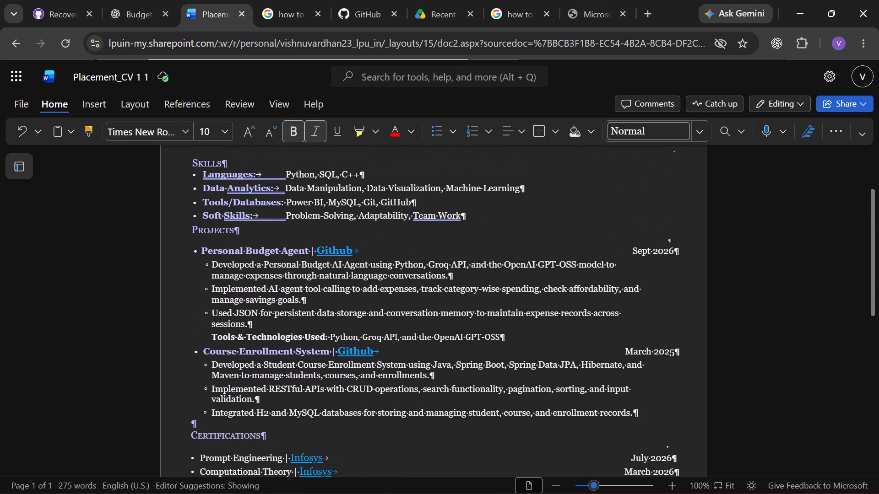
{"action": "scroll", "coordinate": [410, 431], "scroll_direction": "up", "scroll_amount": 2}
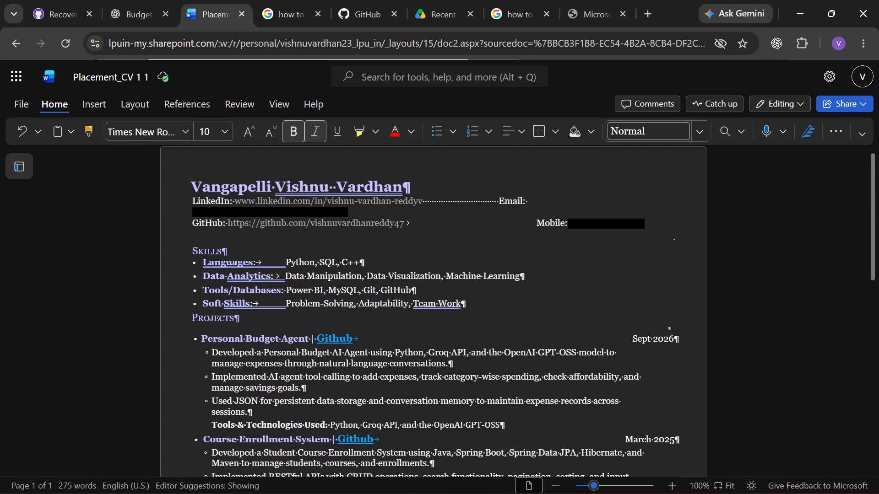
{"action": "scroll", "coordinate": [410, 431], "scroll_direction": "down", "scroll_amount": 1}
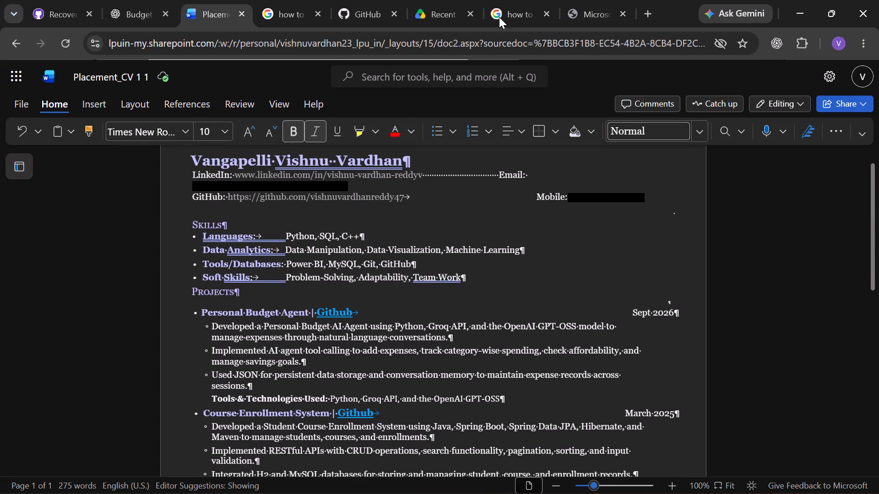
Switch to the sample resume PDF and examine the formatting of its Education, Certificates, Project and Internship sections.
{"action": "left_click", "coordinate": [581, 10]}
{"action": "scroll", "coordinate": [490, 257], "scroll_direction": "down", "scroll_amount": 1}
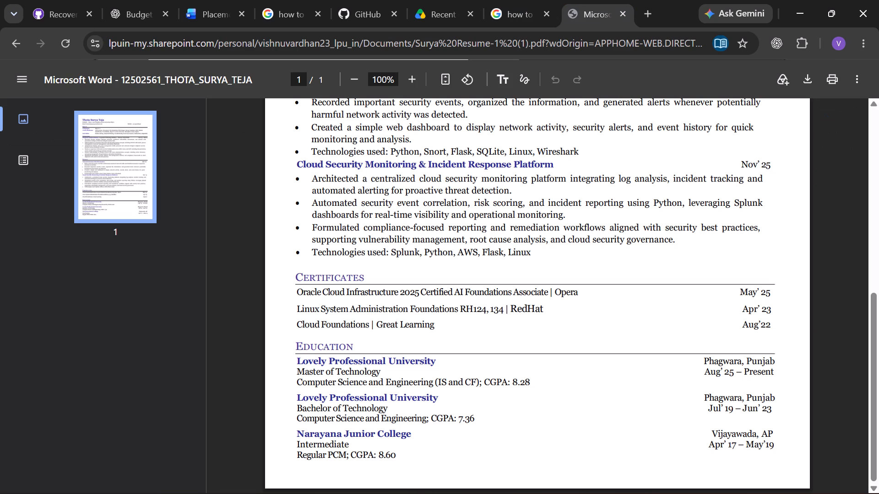
{"action": "scroll", "coordinate": [491, 252], "scroll_direction": "down", "scroll_amount": 1}
{"action": "scroll", "coordinate": [490, 257], "scroll_direction": "up", "scroll_amount": 4}
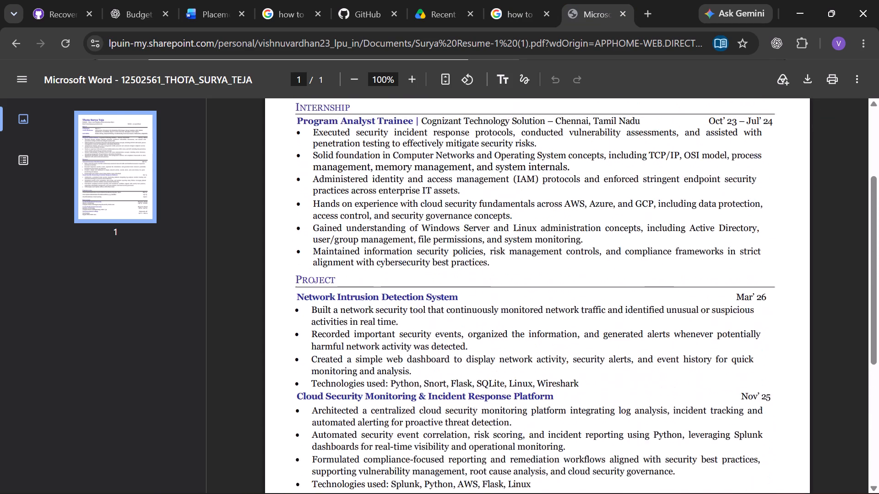
{"action": "scroll", "coordinate": [490, 257], "scroll_direction": "up", "scroll_amount": 1}
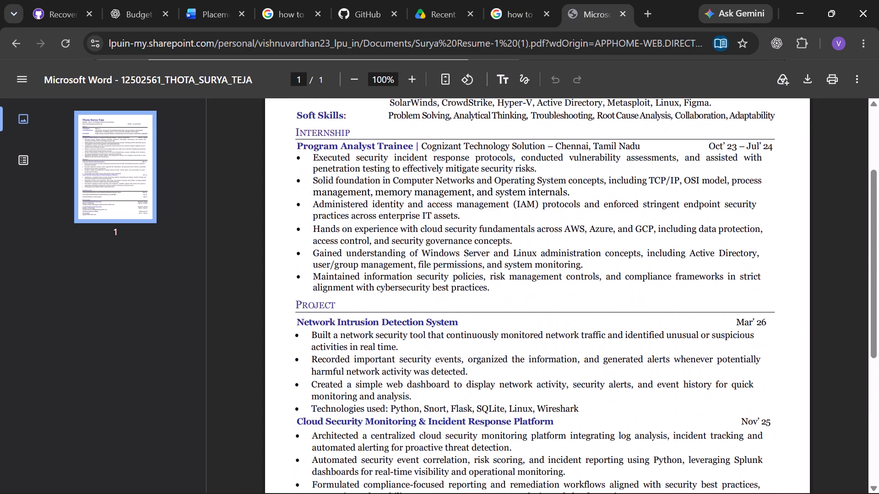
Return to the Placement_CV document and examine its bullets and spacing from the Personal Budget Agent project through Education.
{"action": "left_click", "coordinate": [217, 13]}
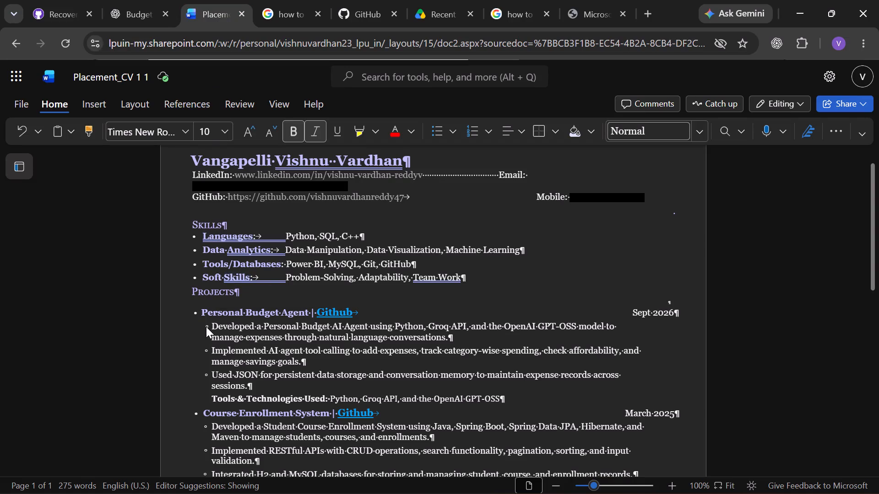
{"action": "left_click_drag", "start_coordinate": [206, 325], "coordinate": [202, 325]}
{"action": "left_click_drag", "start_coordinate": [202, 325], "coordinate": [201, 327]}
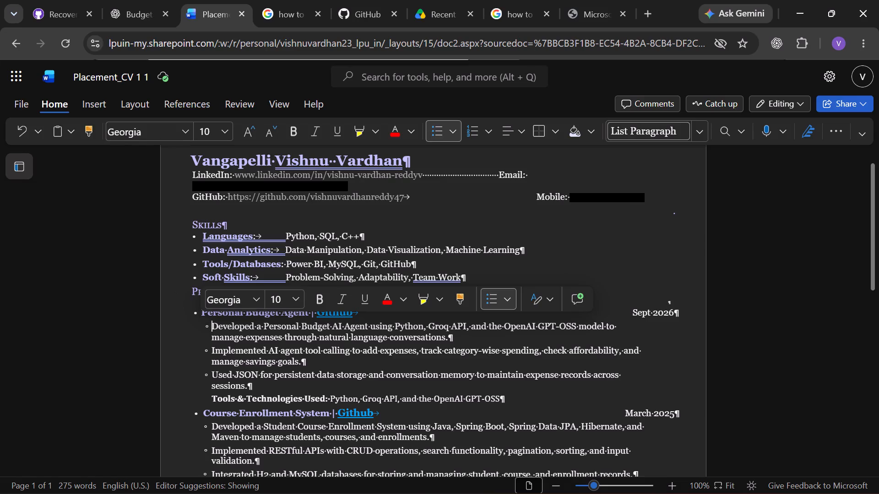
{"action": "scroll", "coordinate": [225, 420], "scroll_direction": "down", "scroll_amount": 1}
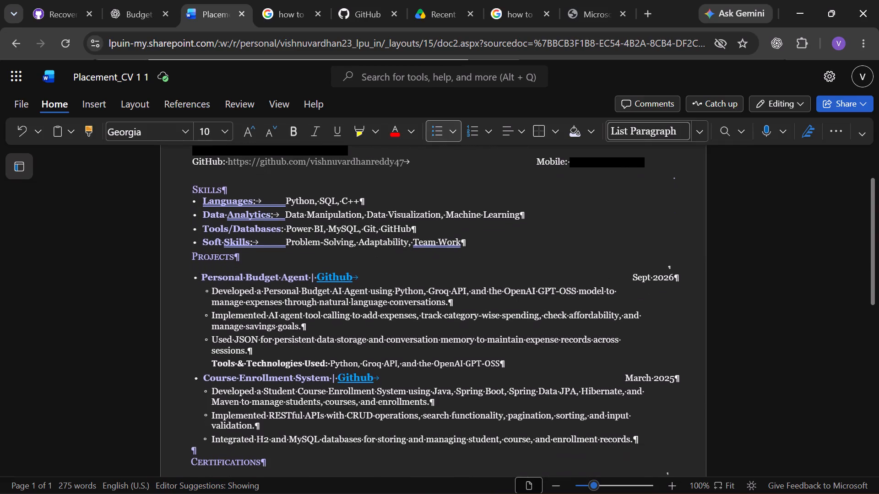
{"action": "scroll", "coordinate": [225, 420], "scroll_direction": "down", "scroll_amount": 2}
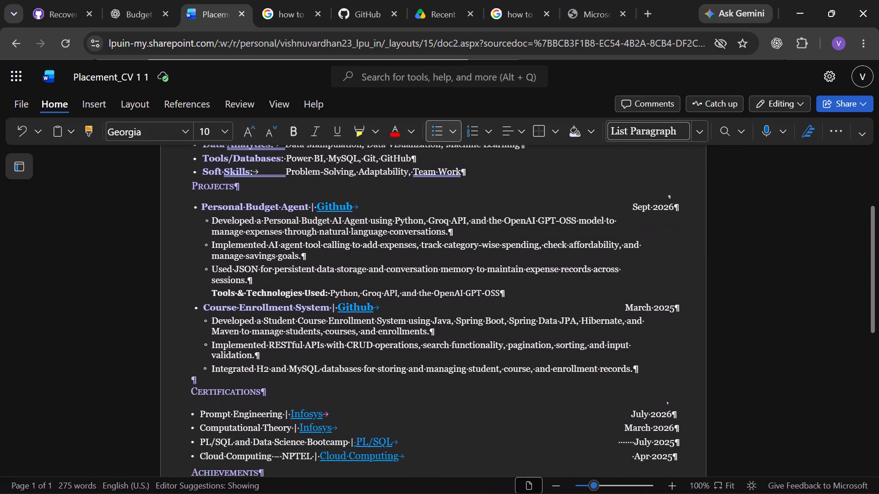
{"action": "scroll", "coordinate": [225, 420], "scroll_direction": "down", "scroll_amount": 3}
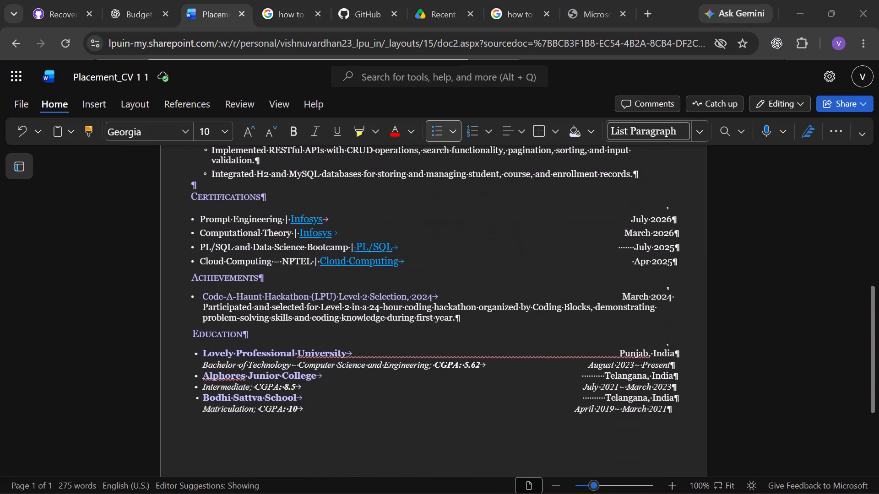